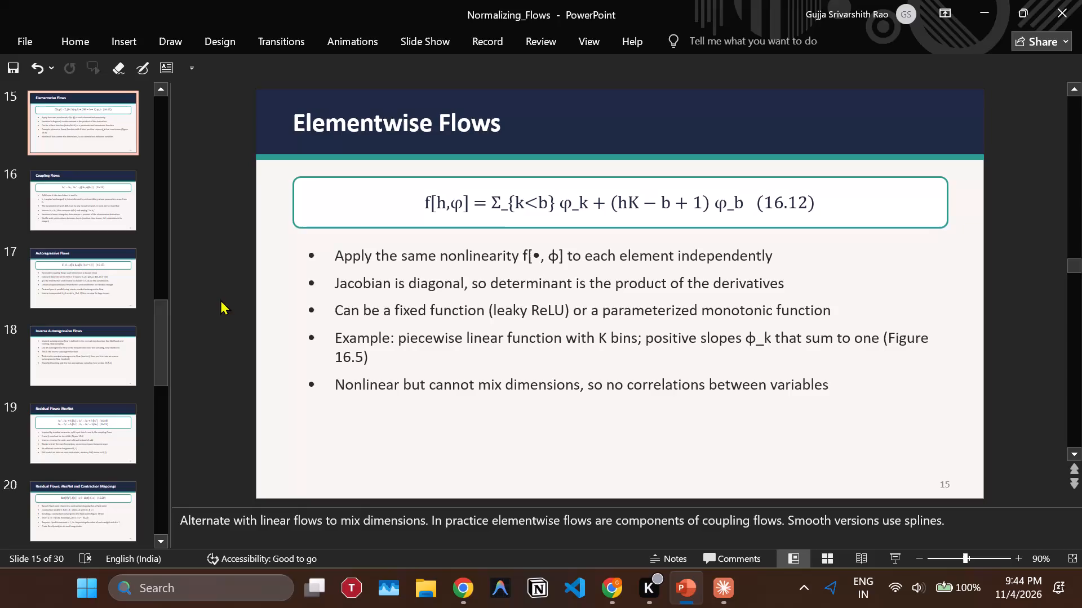
Look back over the linear flows slides 14 and 13, and return to slide 15, Elementwise Flows.
key(Up)
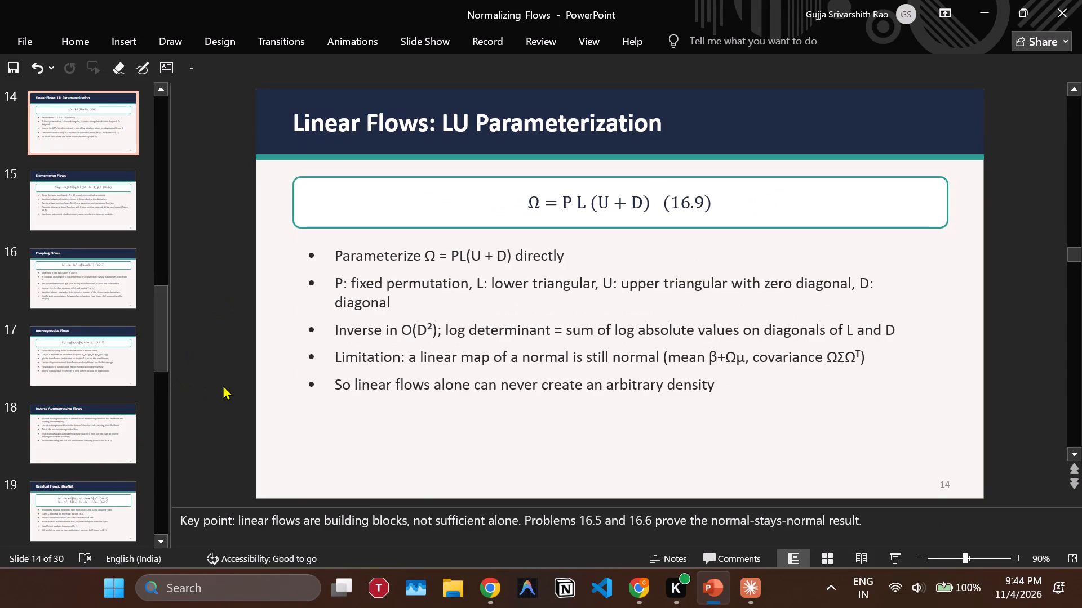
key(Up)
key(Down)
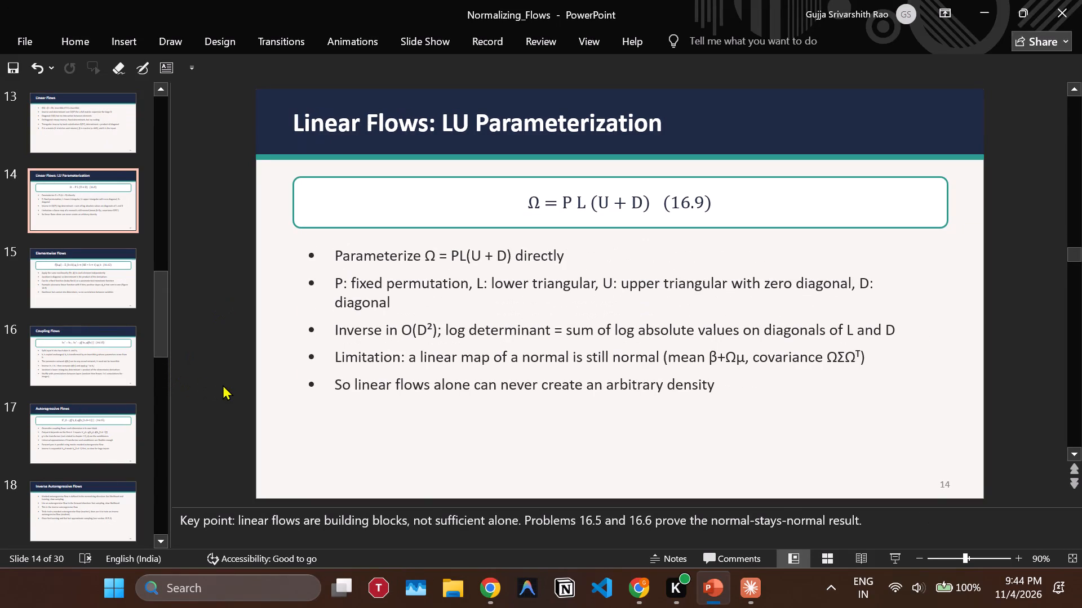
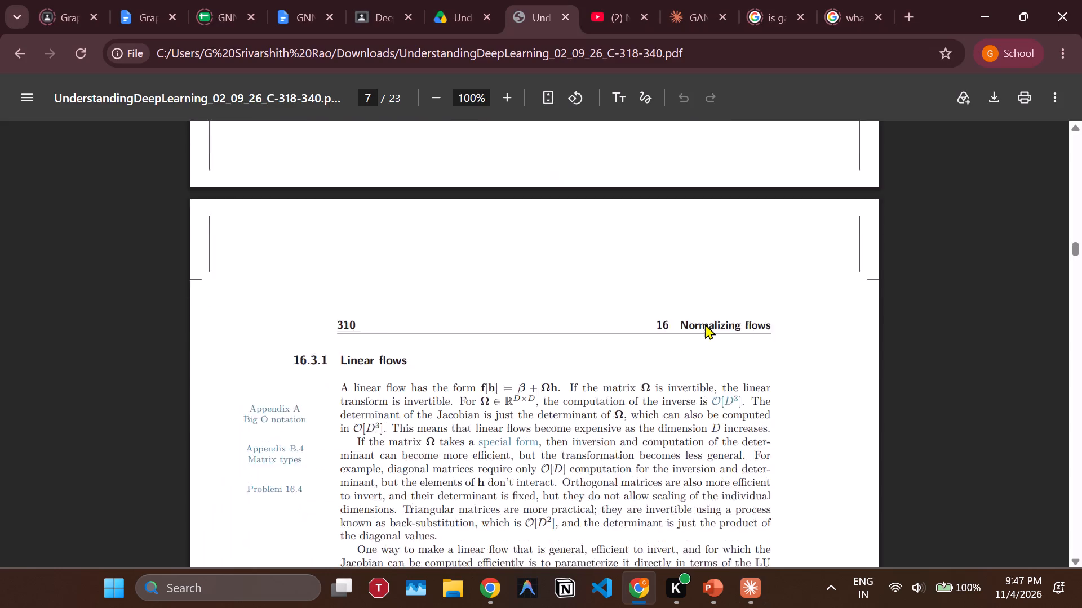
scroll(705, 324, down, 8)
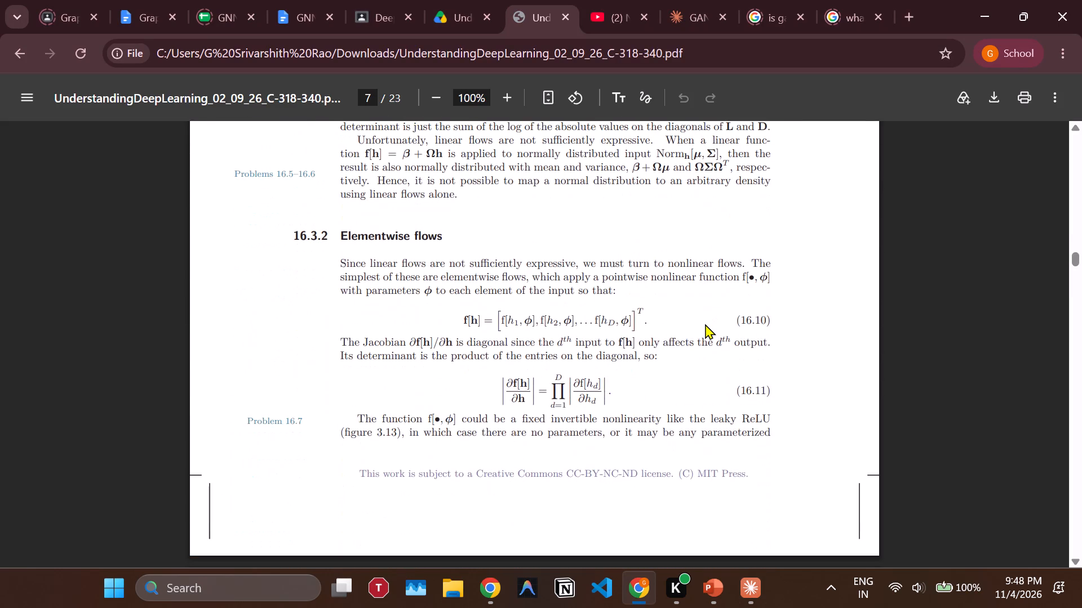
scroll(705, 324, down, 1)
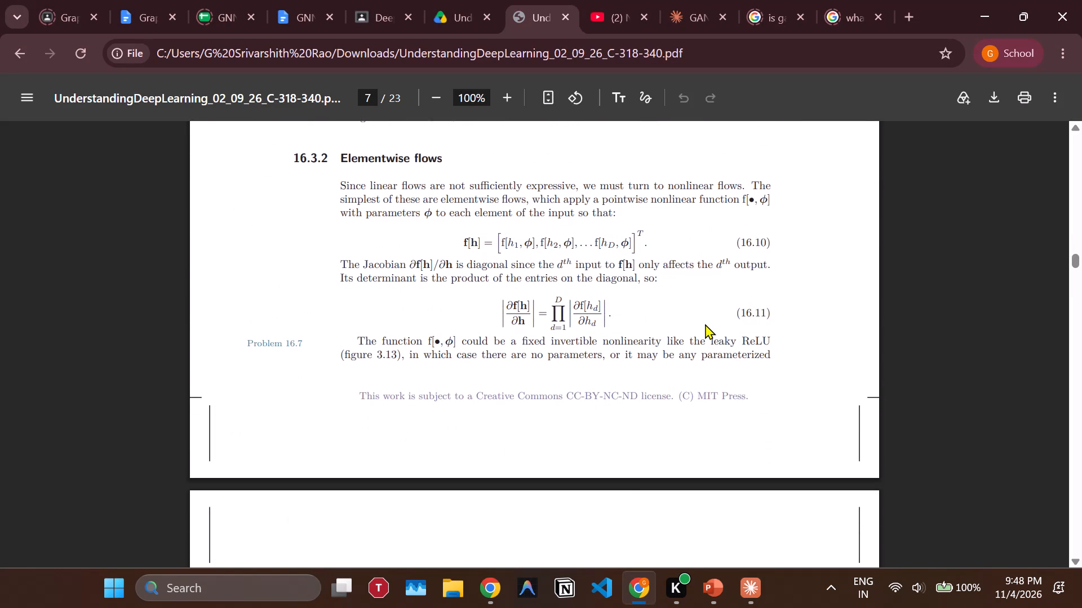
scroll(705, 324, down, 7)
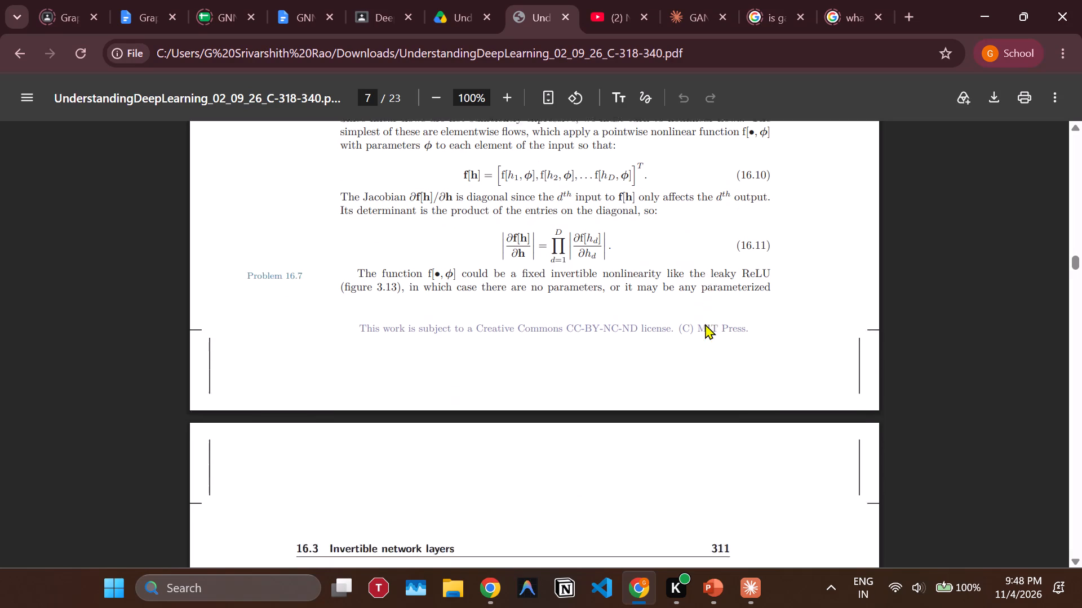
Study Figure 16.5 on piecewise linear mapping and the explanation of equation 16.12 on textbook page 311.
scroll(705, 324, down, 6)
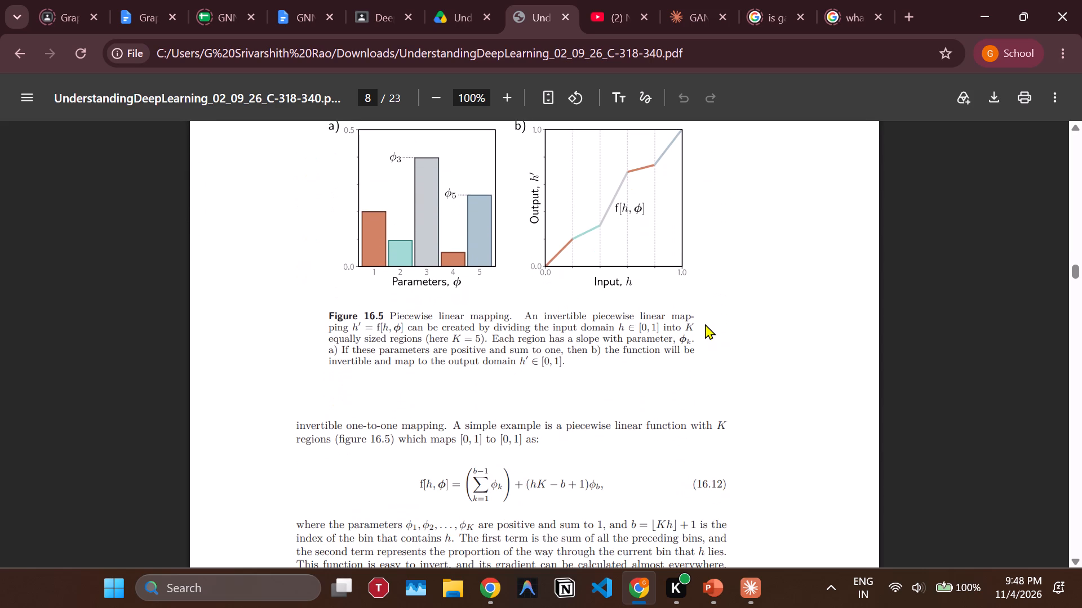
scroll(705, 324, down, 2)
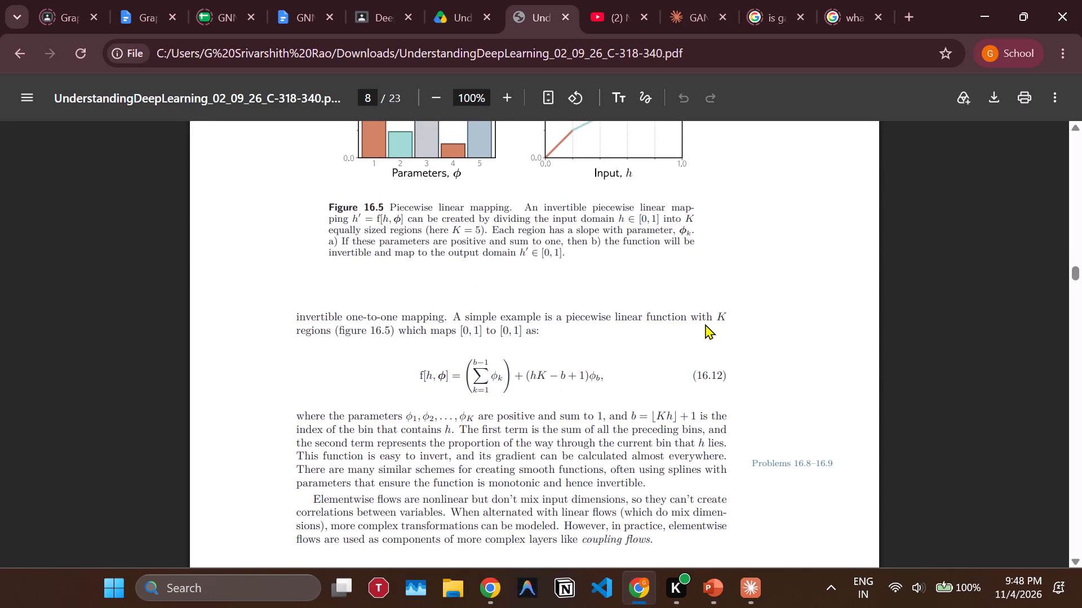
scroll(705, 324, down, 1)
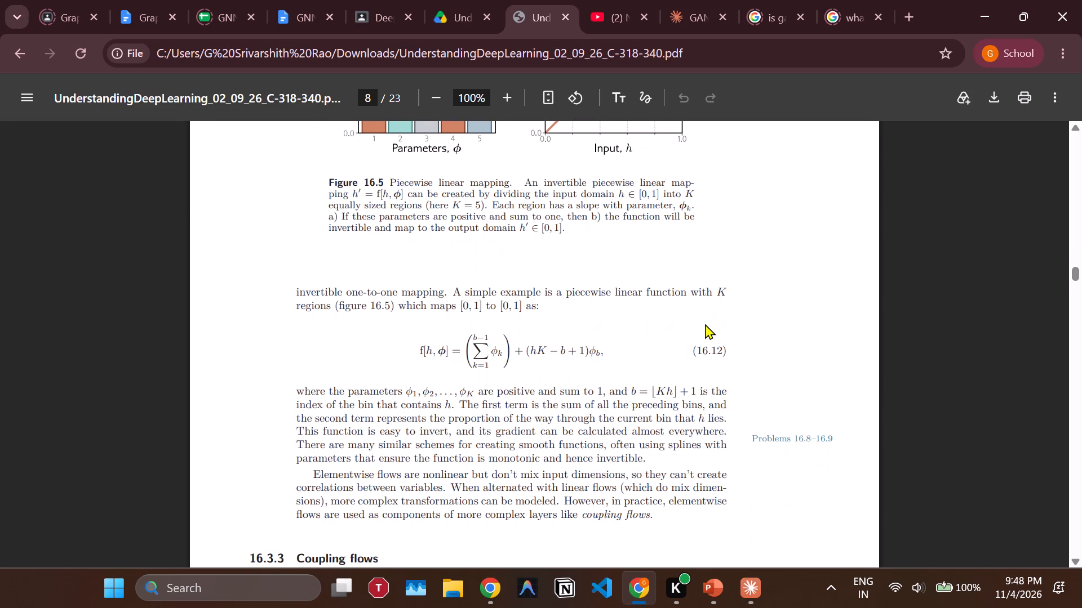
scroll(705, 324, up, 1)
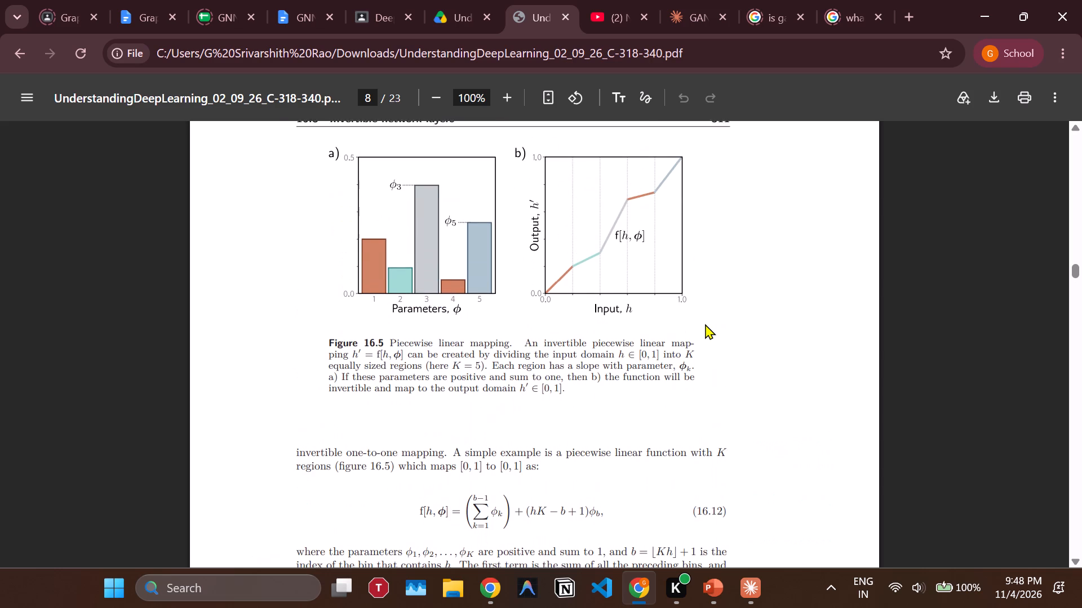
scroll(705, 324, up, 1)
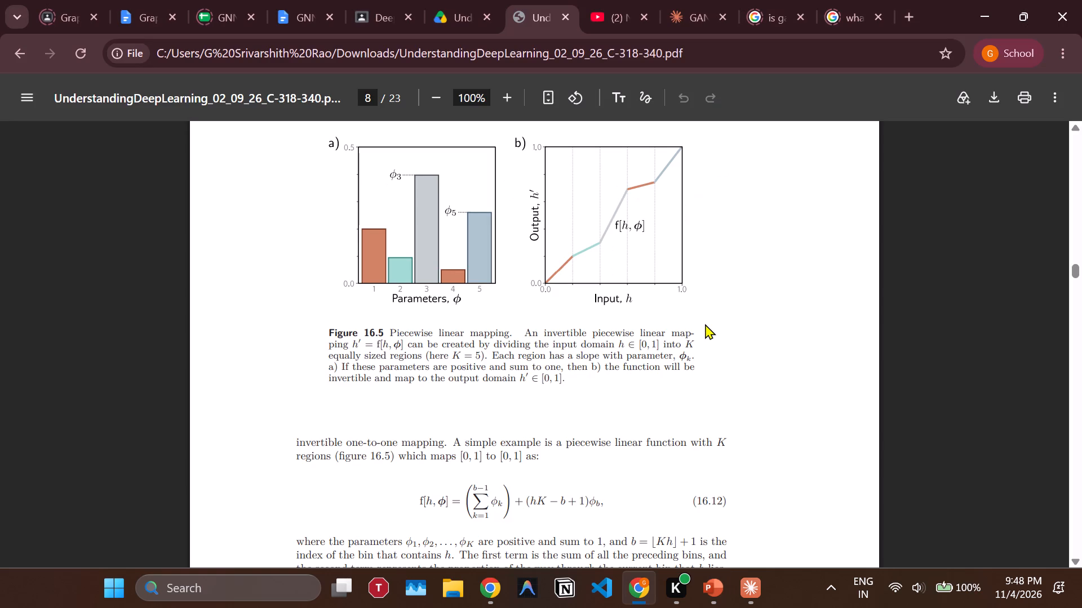
key(Down)
key(Down)
key(Down)
key(Down)
key(Down)
key(Down)
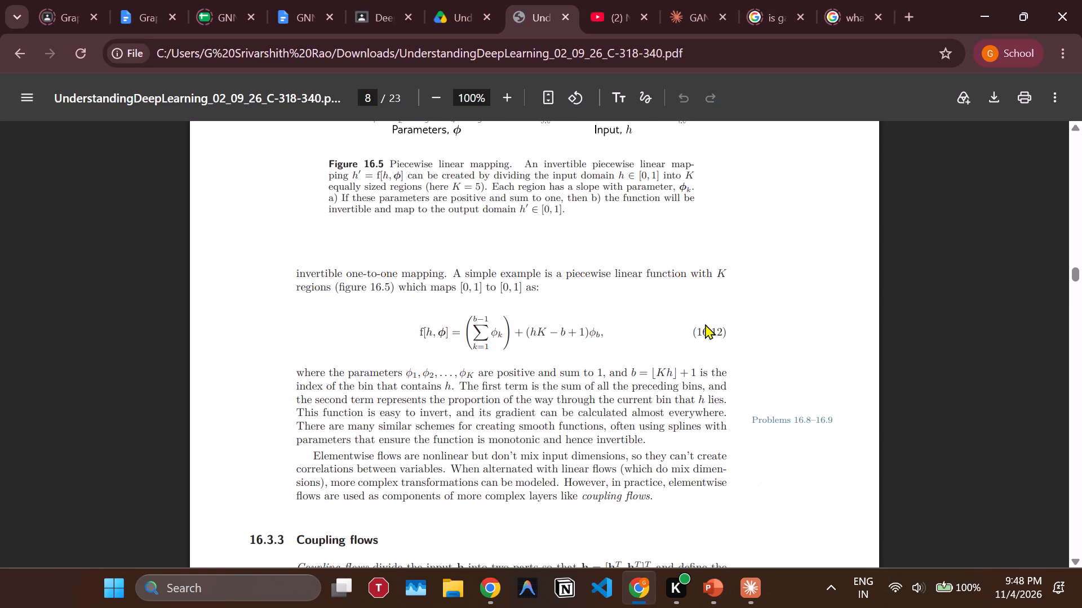
key(Down)
key(Down)
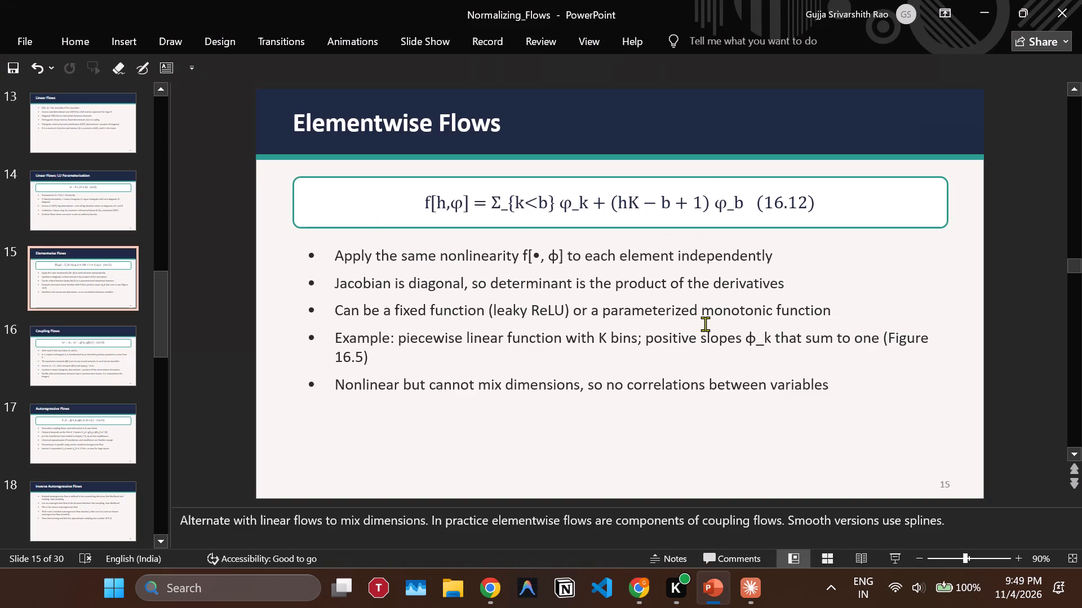
click(336, 284)
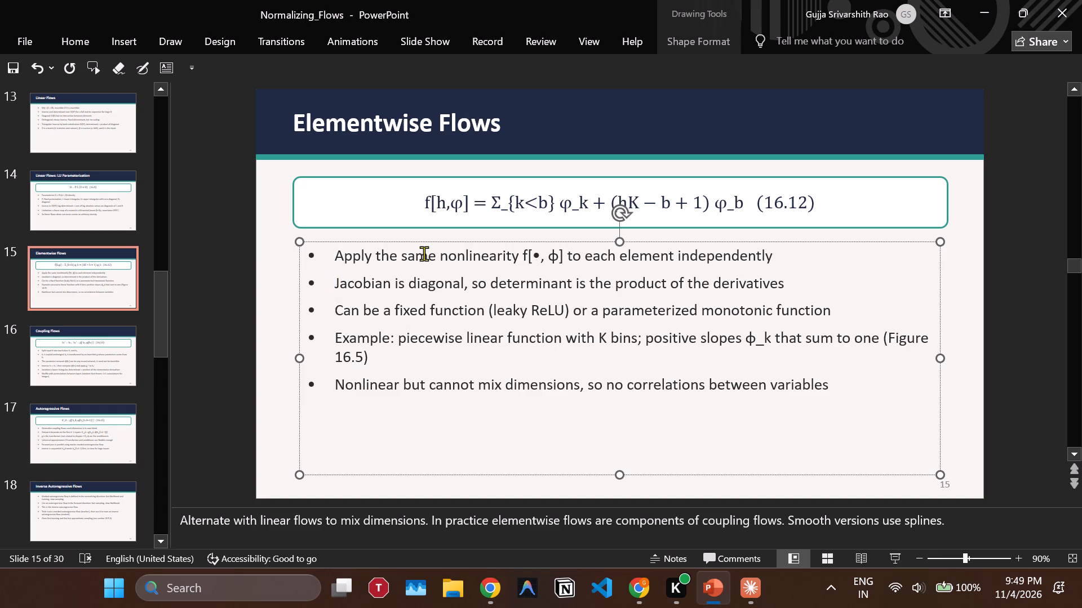
click(339, 284)
key(Left)
text(Since output depens)
key(BackSpace)
text(ds on ol)
key(BackSpace)
text(nly)
key(space)
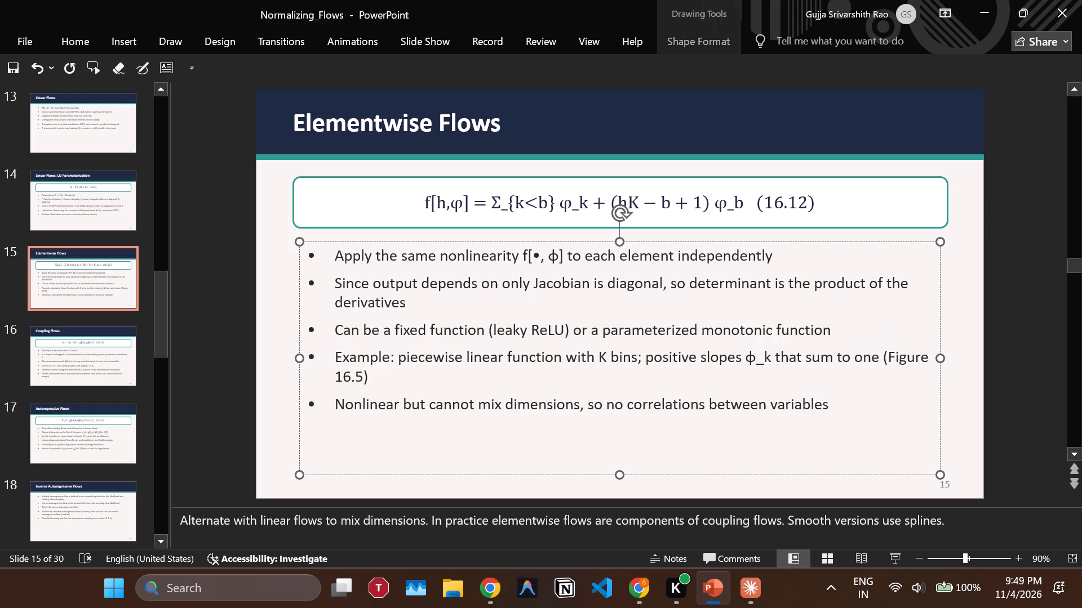
text(one input)
text(,)
key(space)
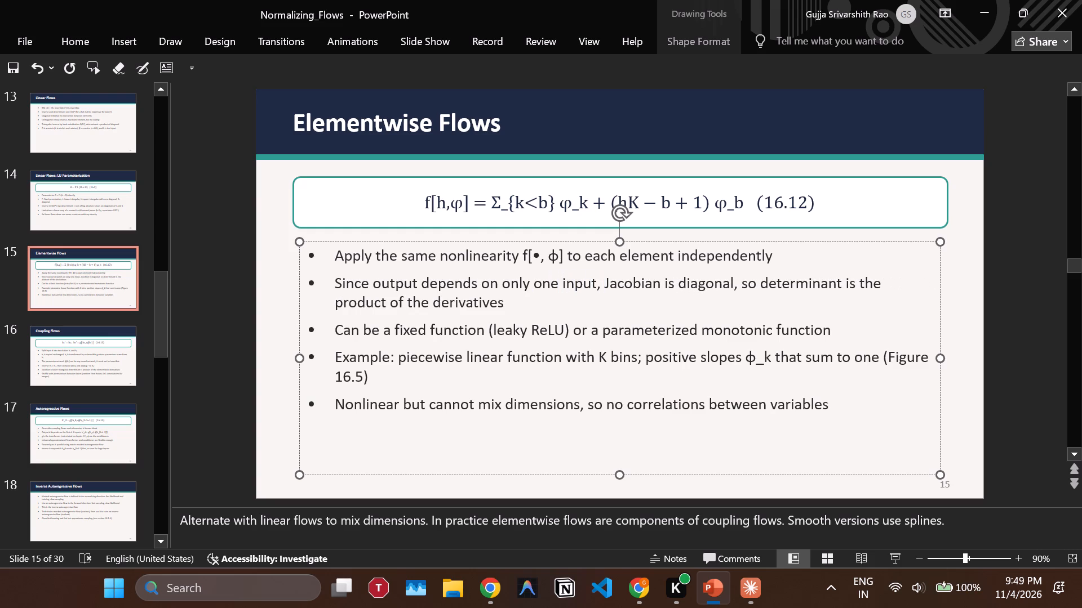
click(237, 323)
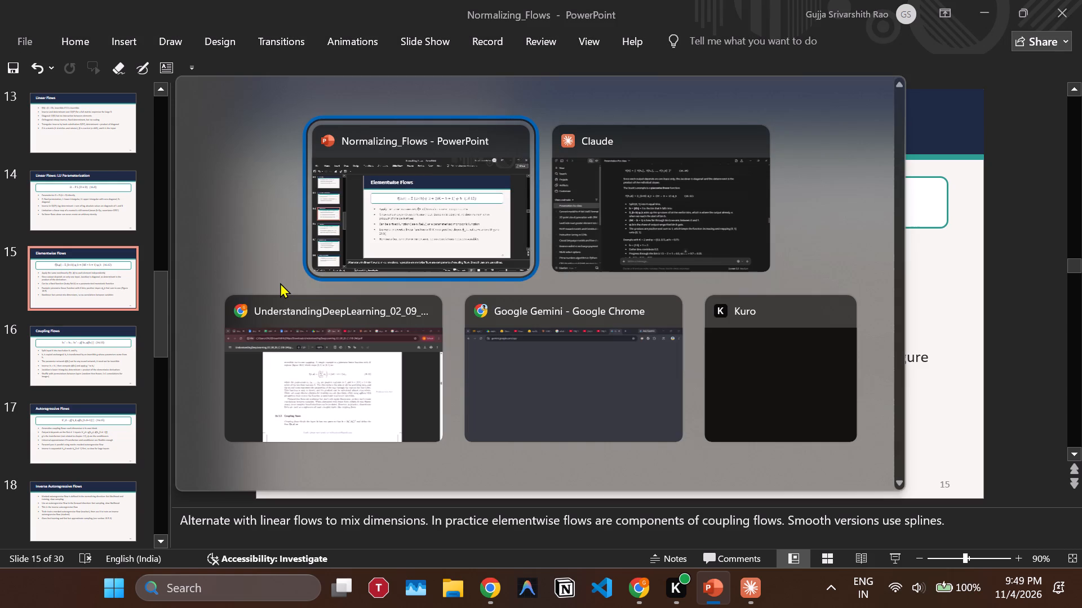
Revisit Figure 16.5, the piecewise linear mapping, in the textbook PDF in Chrome.
scroll(280, 283, up, 3)
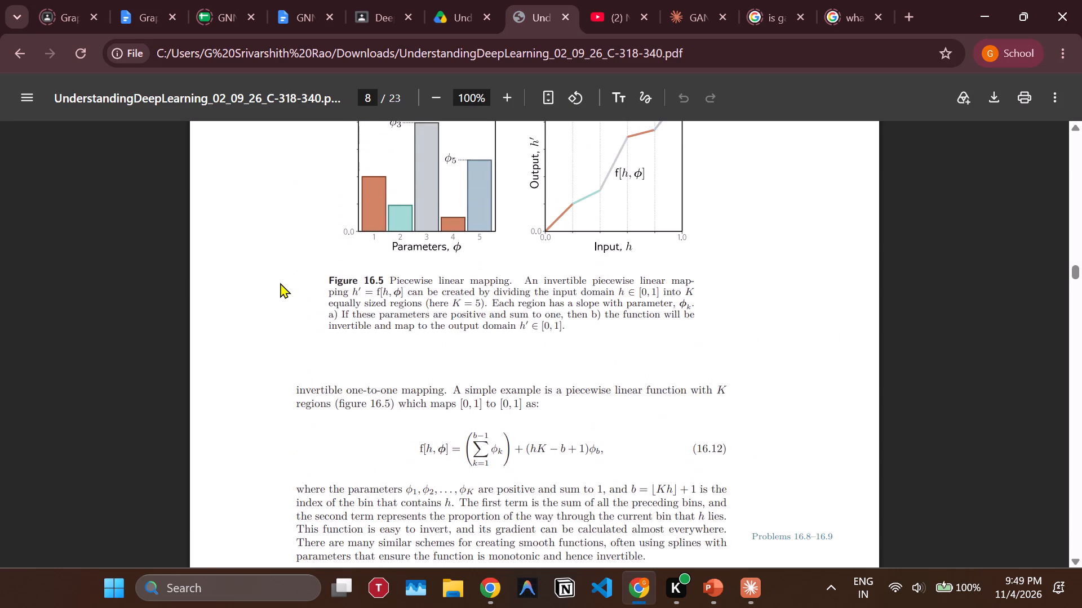
scroll(280, 283, up, 1)
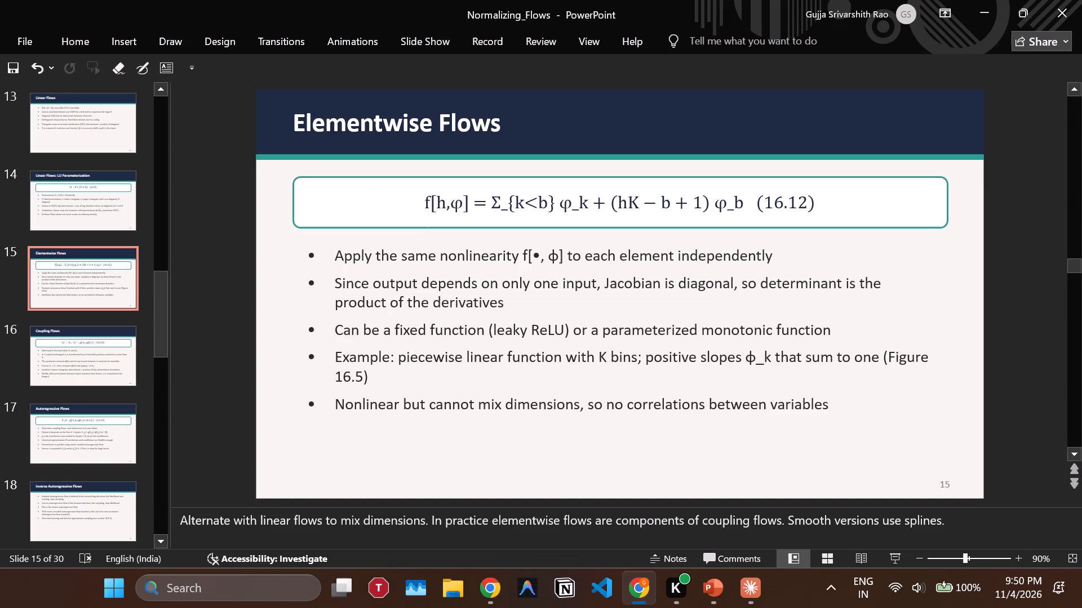
Back in PowerPoint, move on to slide 16, Coupling Flows, and read it.
scroll(397, 428, down, 1)
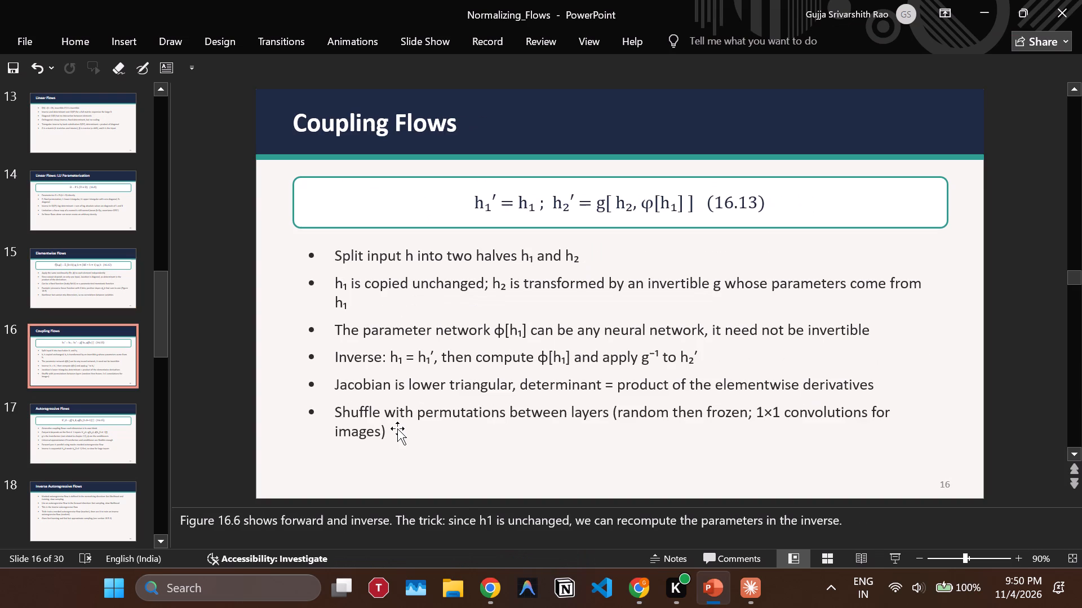
key(Up)
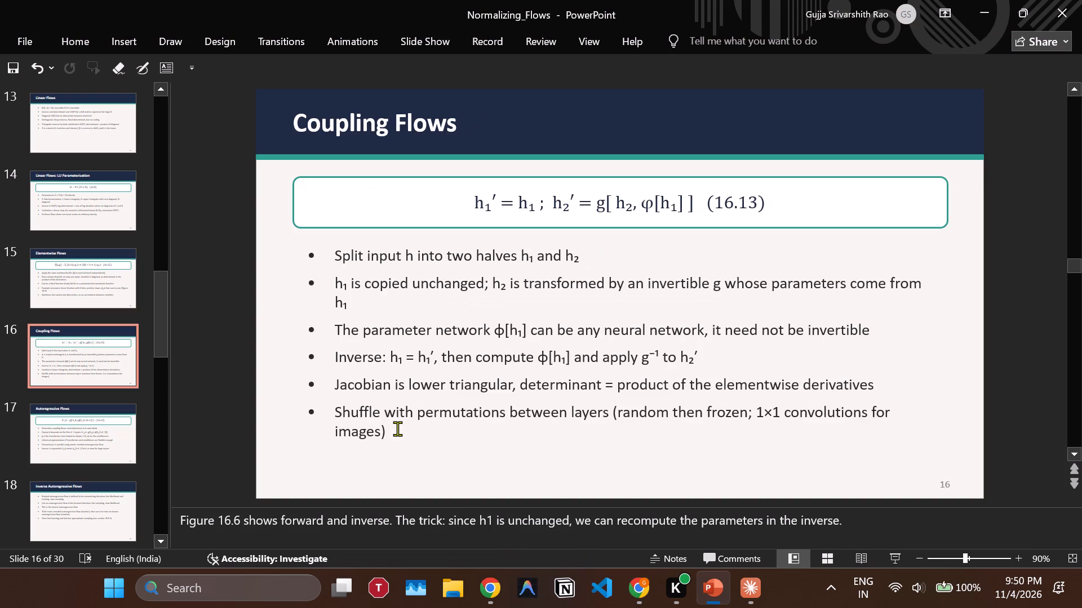
key(Down)
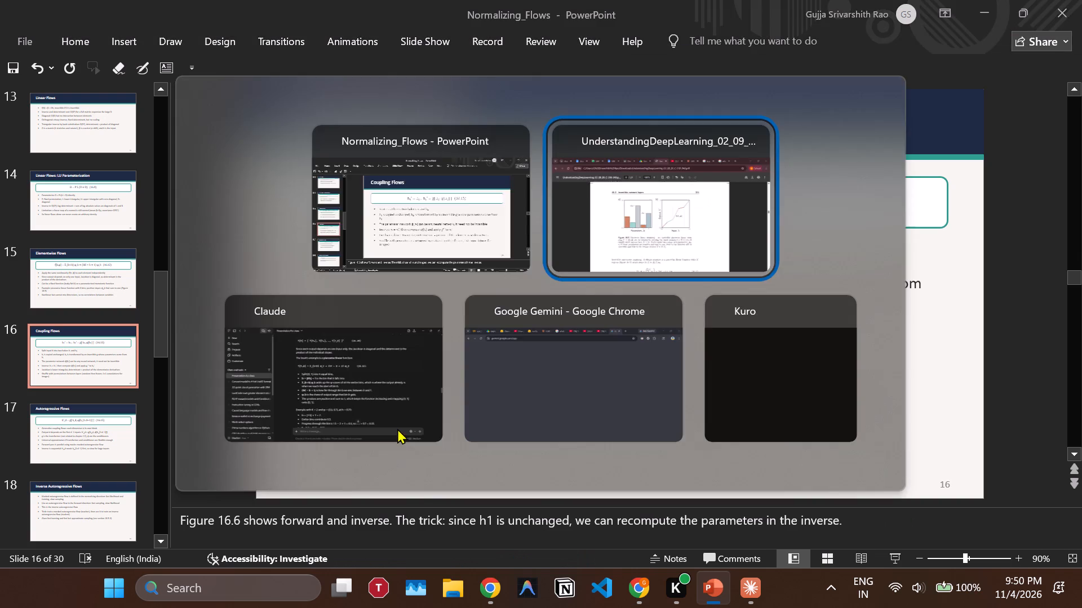
In the textbook PDF, examine Figure 16.6 on forward and inverse coupling flows, and return to Figure 16.5.
scroll(397, 428, down, 2)
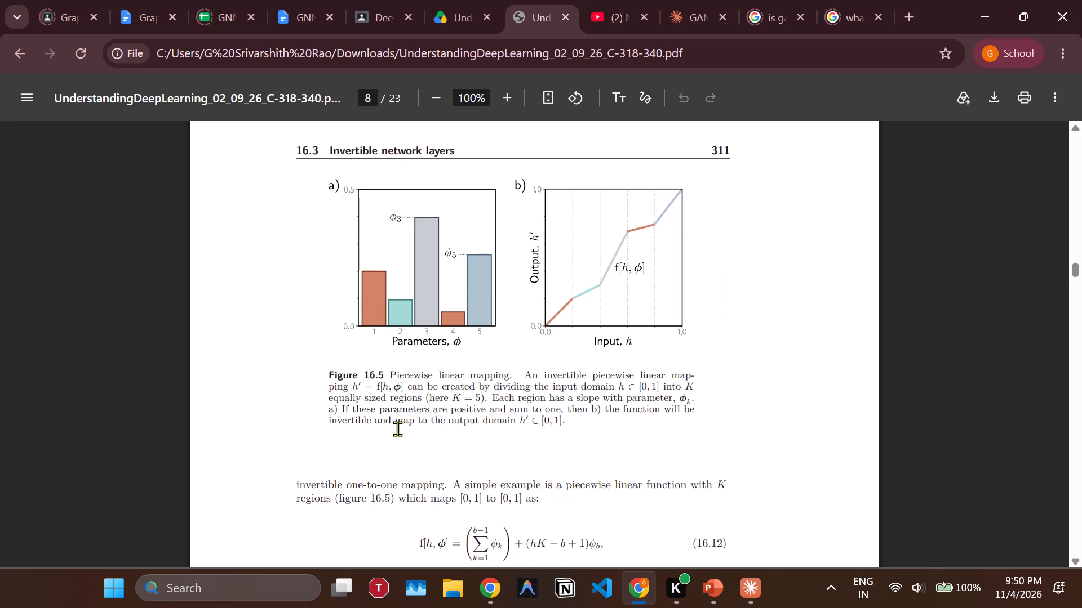
scroll(397, 428, down, 8)
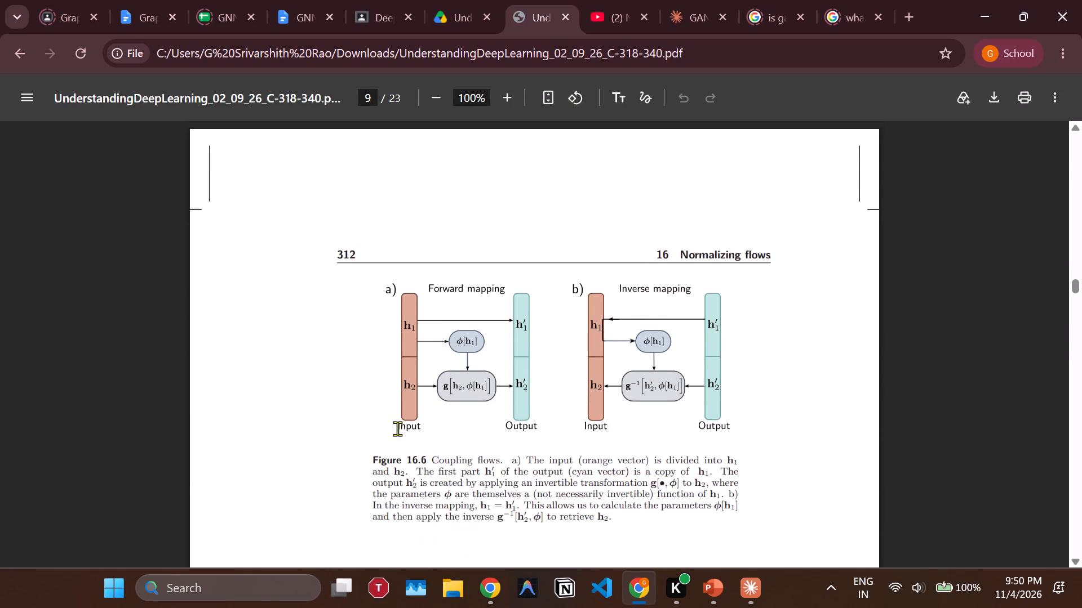
scroll(397, 428, down, 1)
scroll(397, 428, up, 2)
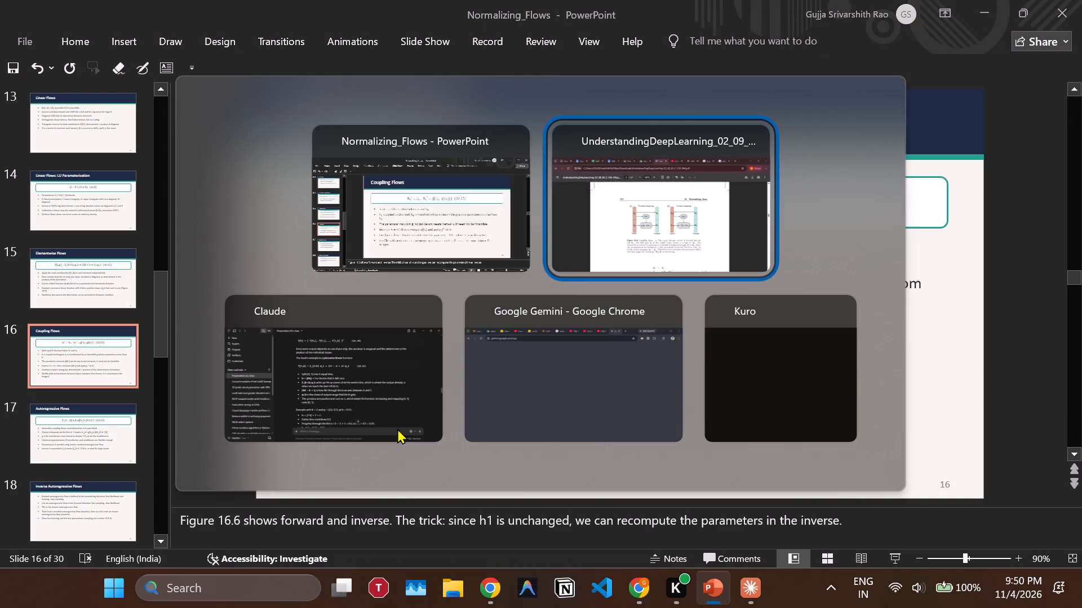
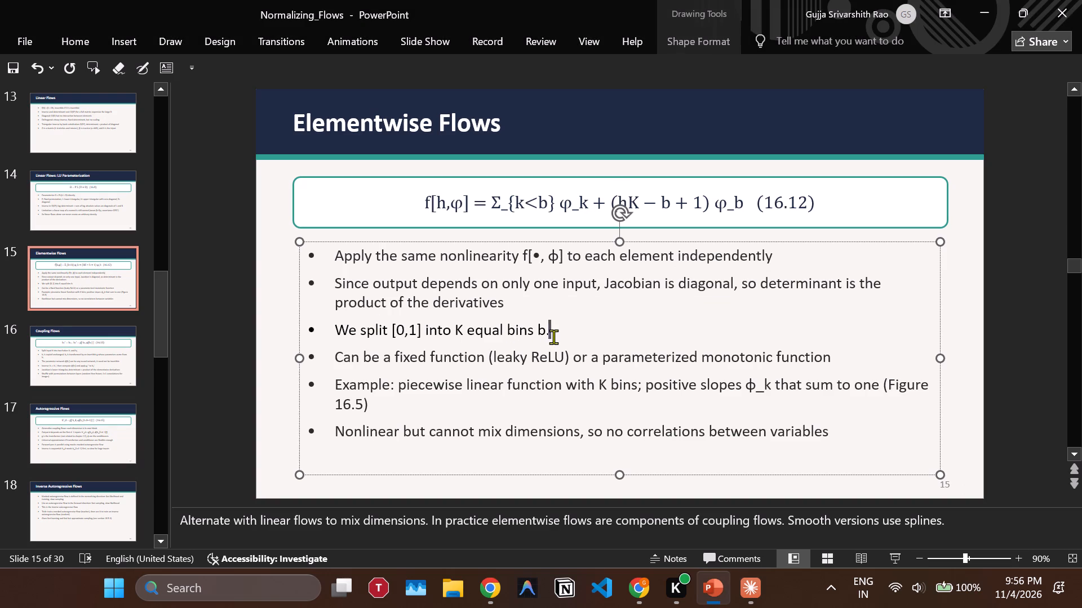
key(Return)
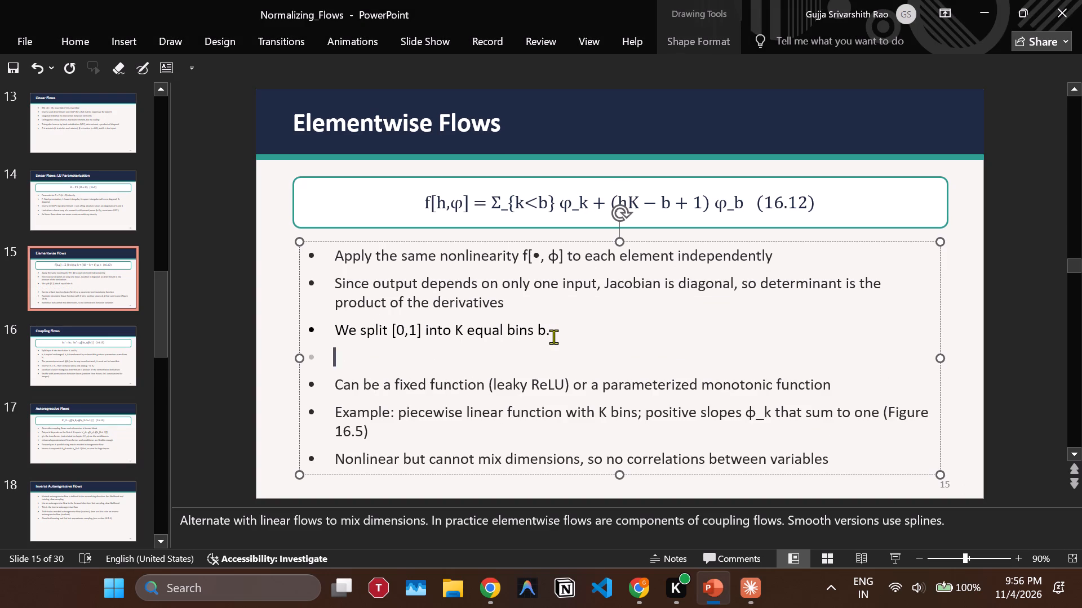
key(ctrl+v)
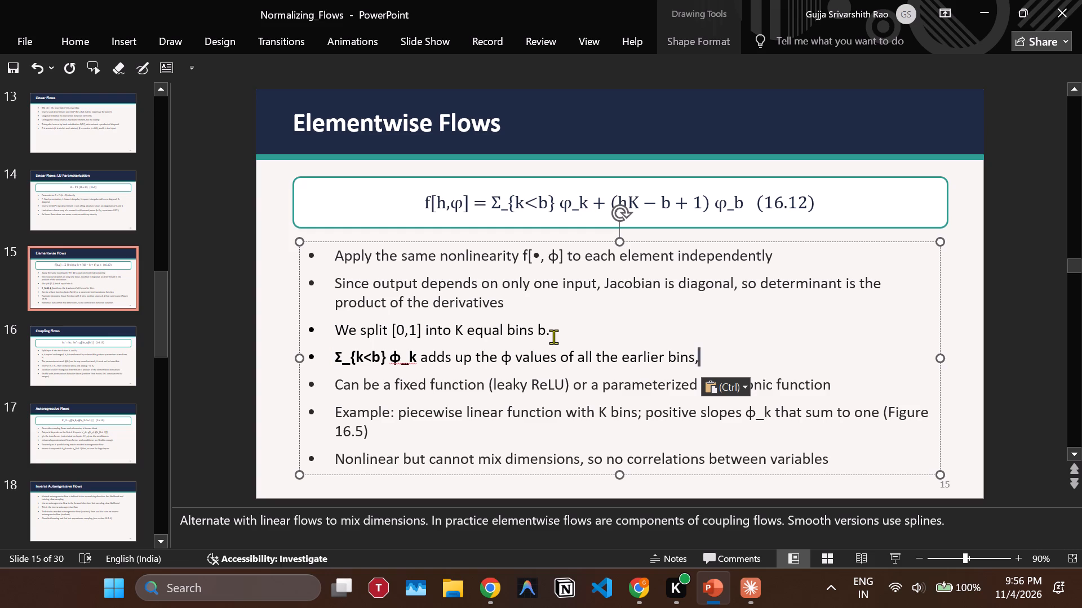
key(BackSpace)
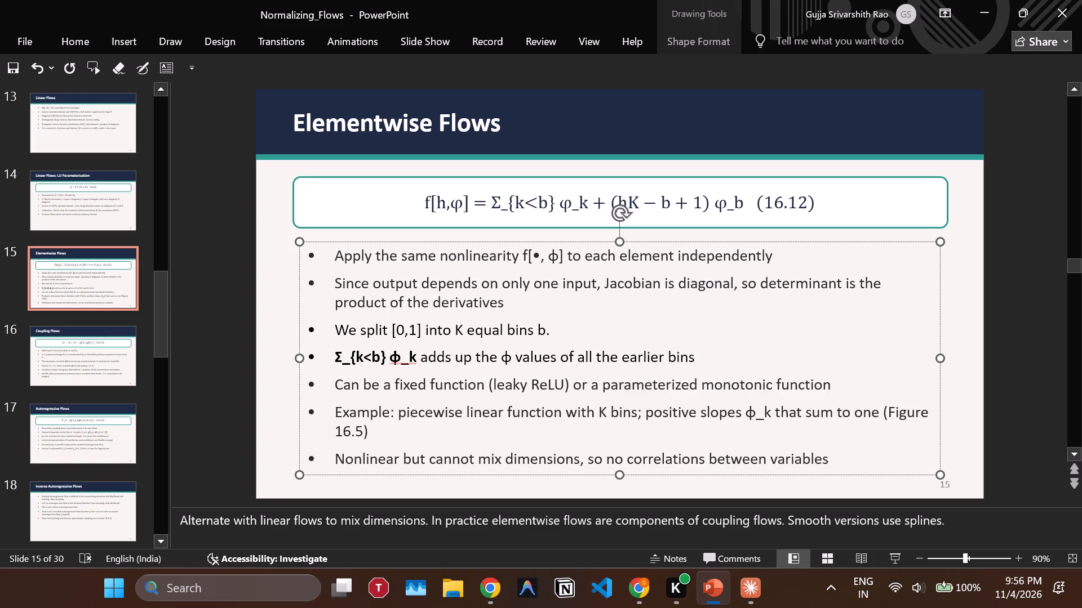
key(Return)
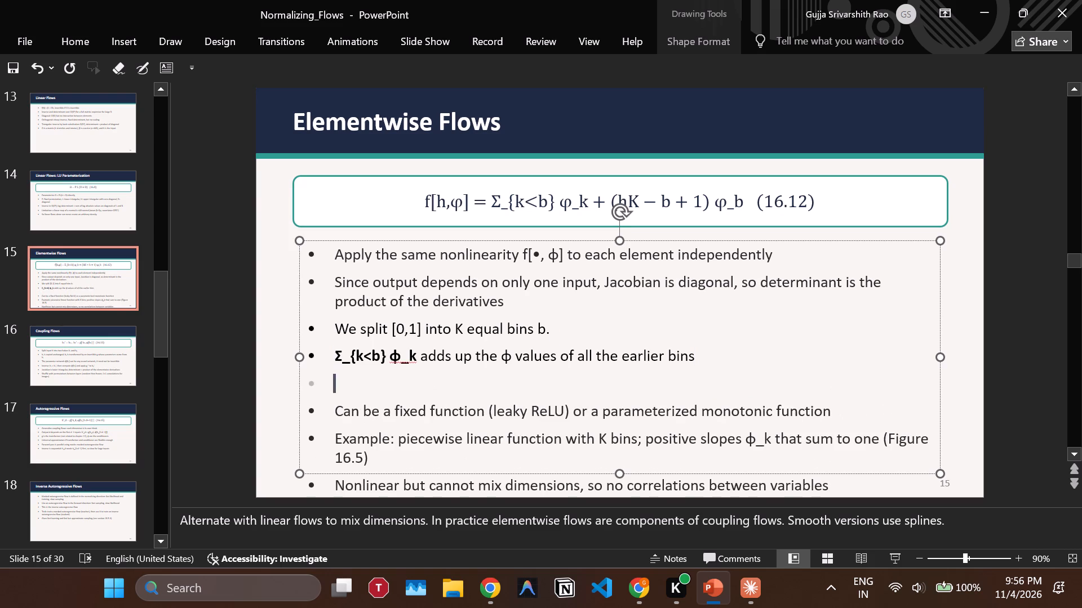
key(BackSpace)
key(BackSpace)
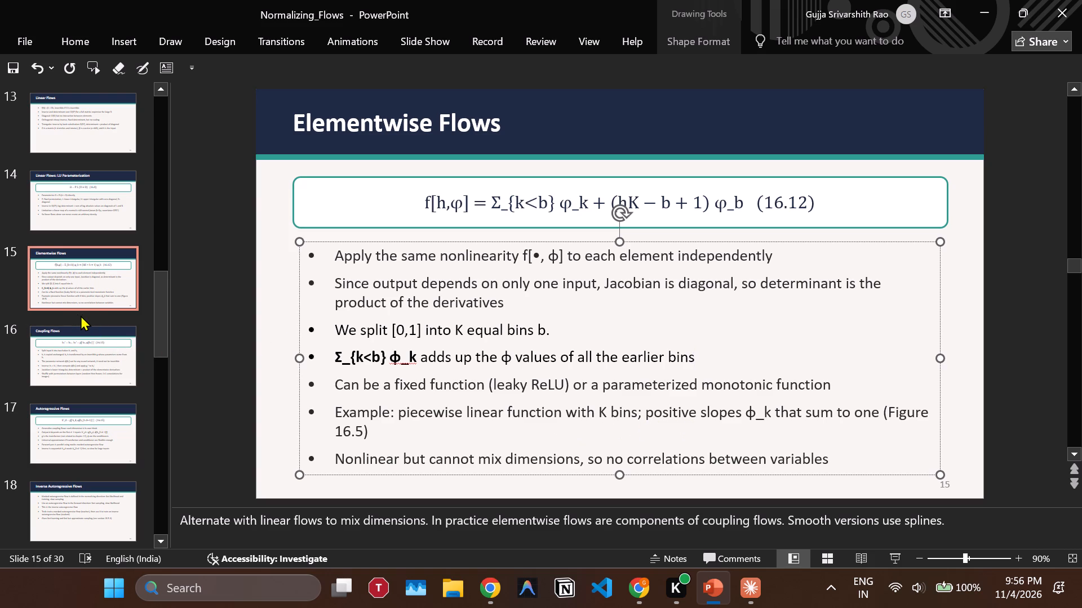
Duplicate slide 15, Elementwise Flows, placing the copy directly after it.
click(118, 293)
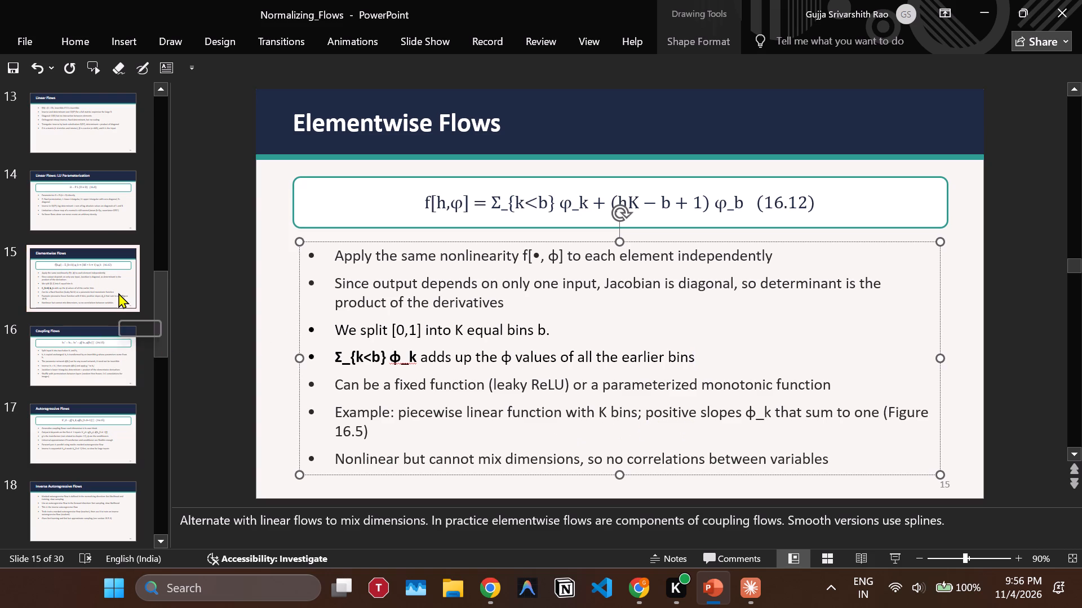
key(ctrl+c)
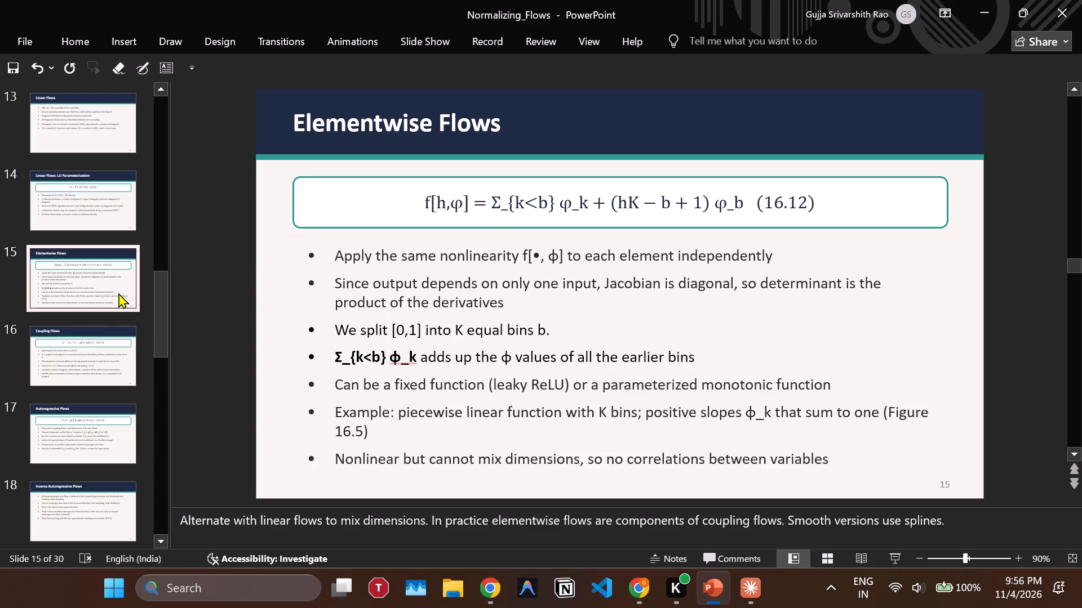
key(ctrl+v)
click(94, 353)
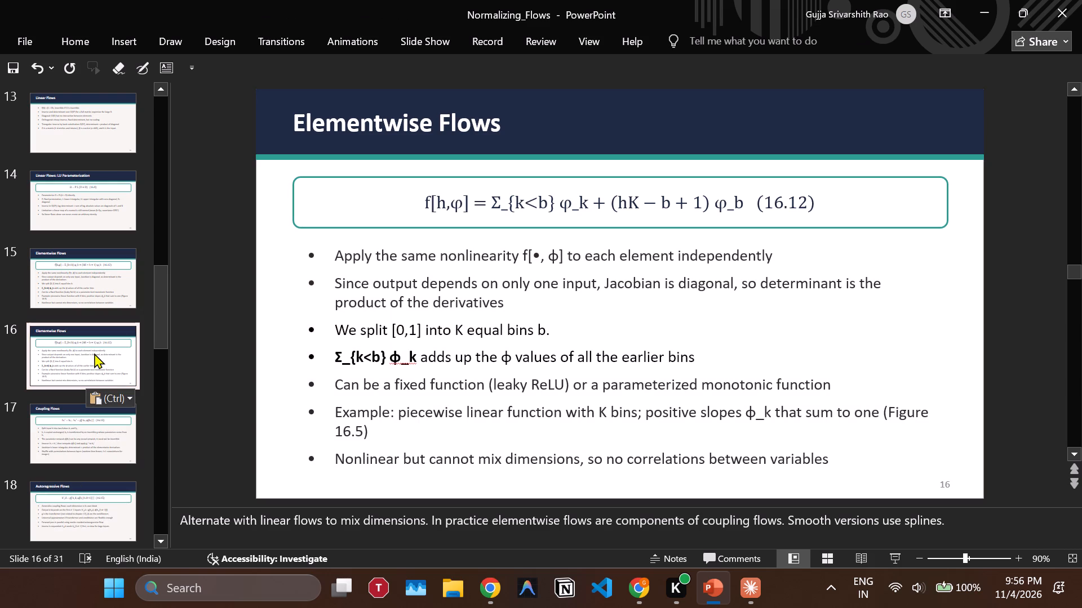
click(97, 251)
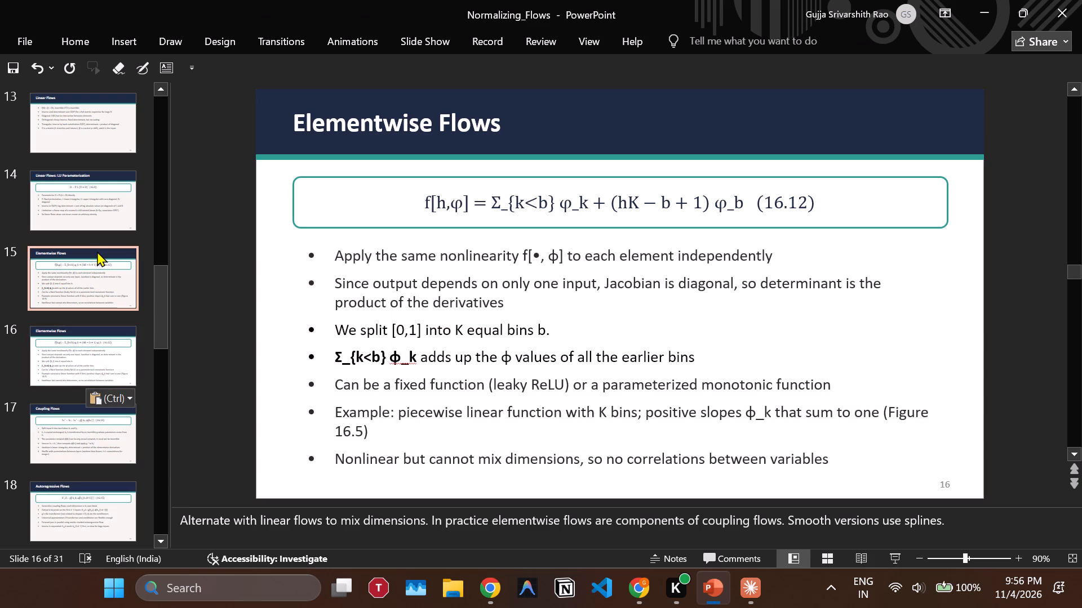
On the duplicate slide 16, delete the first four bullets, from "Apply the same nonlinearity" through the Σ_{k<b} φ_k bullet.
click(81, 337)
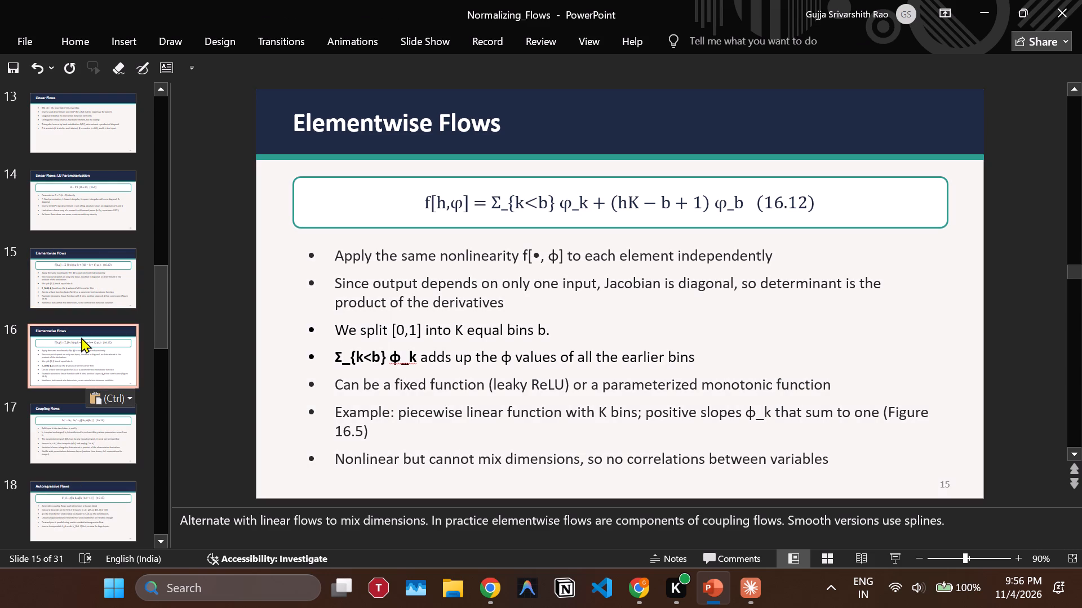
click(847, 463)
drag(847, 463, 332, 251)
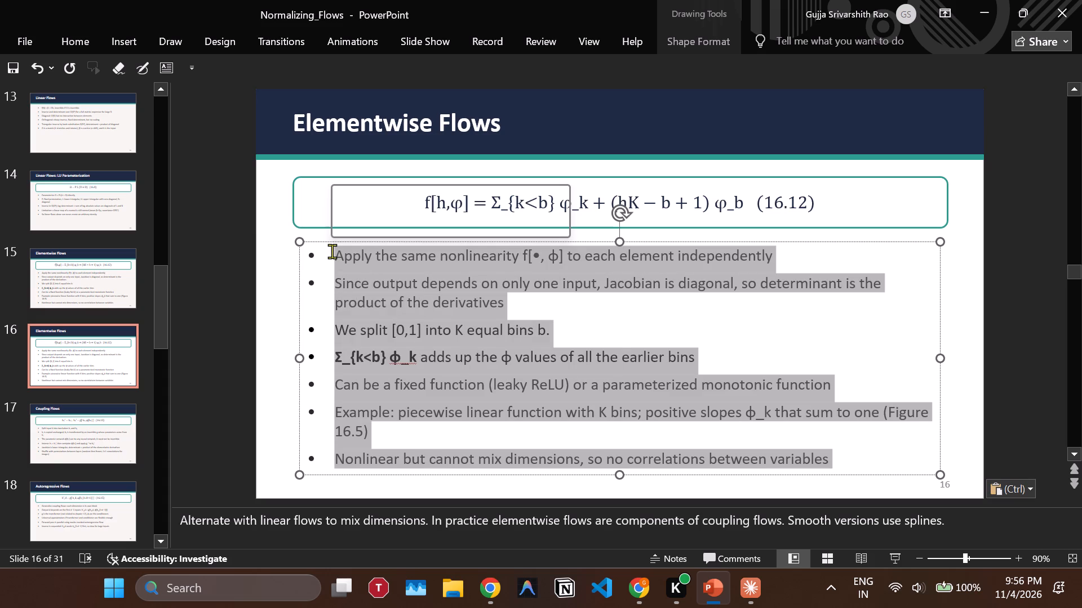
click(332, 251)
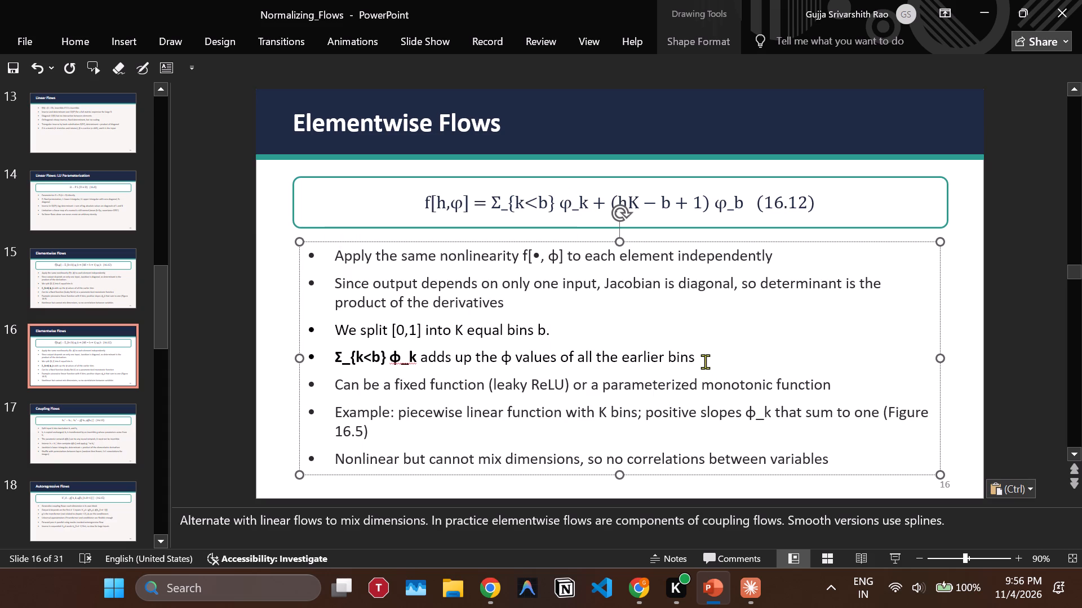
drag(698, 361, 376, 238)
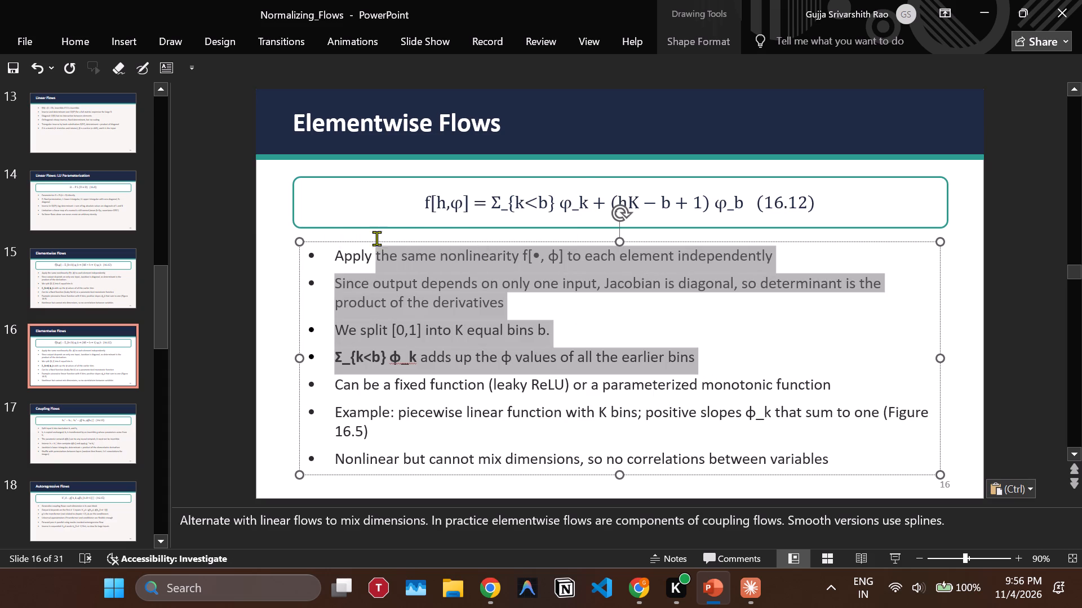
drag(376, 238, 349, 238)
key(BackSpace)
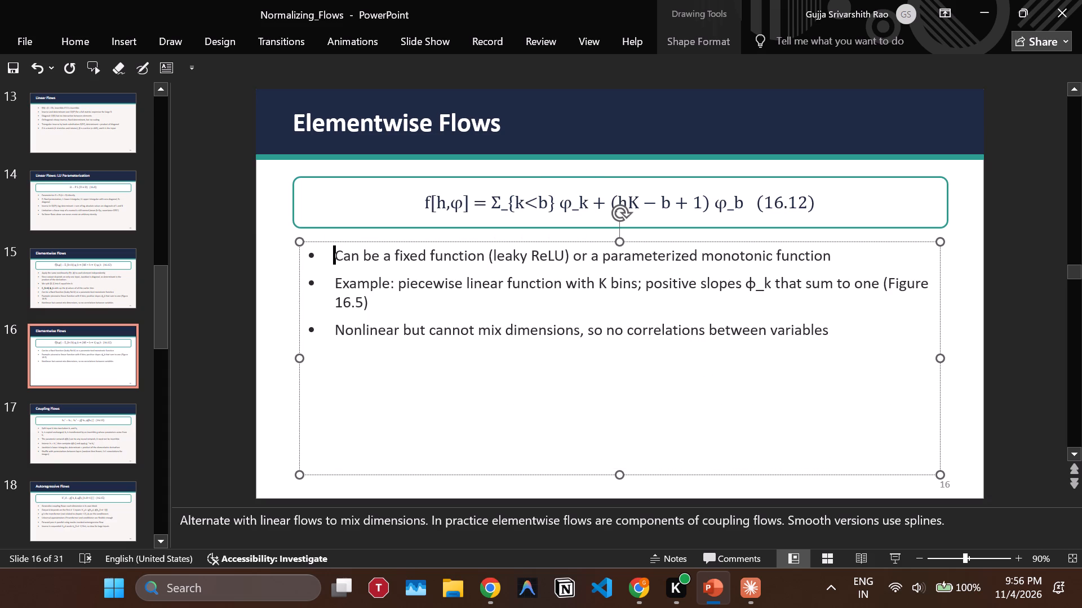
click(281, 314)
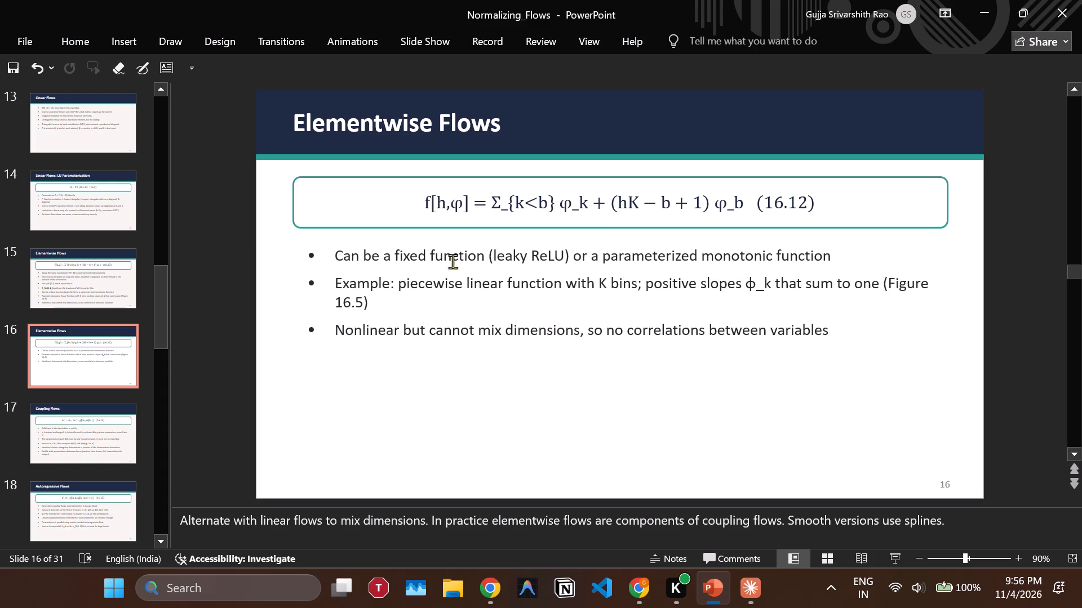
Delete formula (16.12) and its outlined box from slide 16.
click(784, 192)
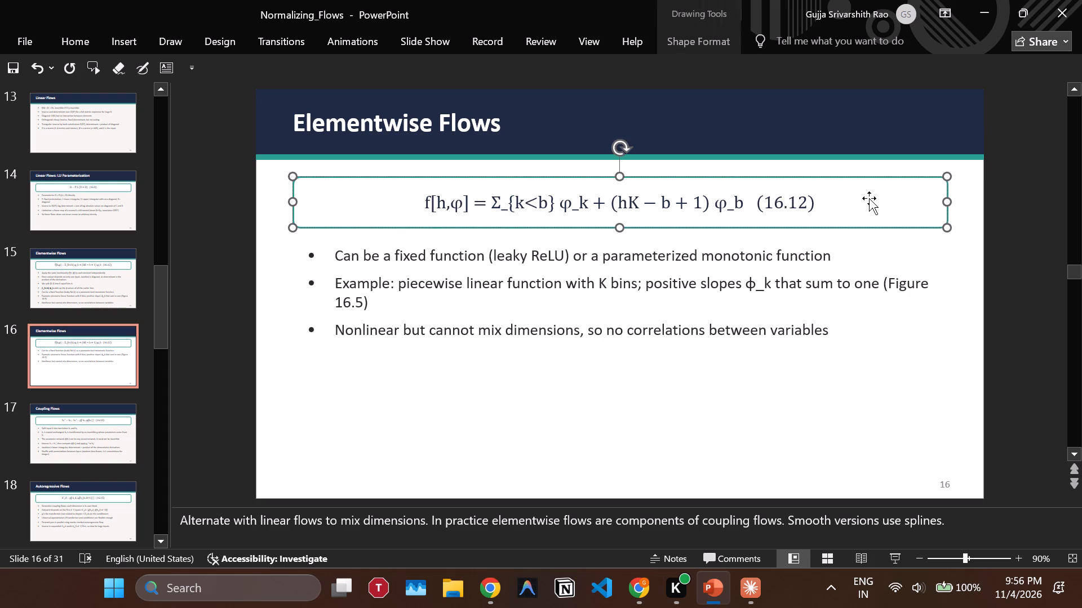
key(Delete)
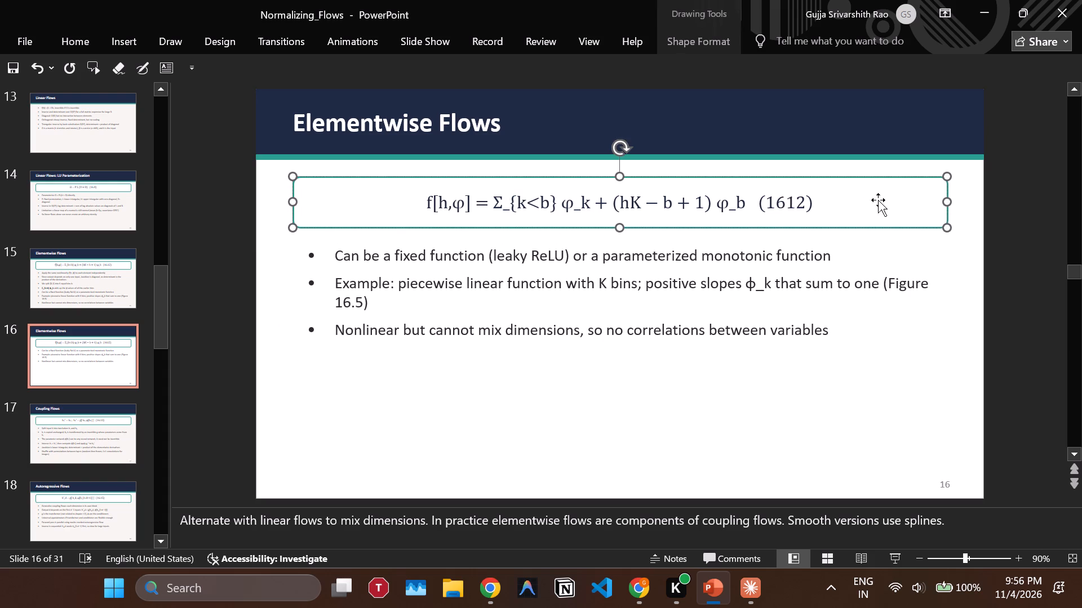
click(878, 200)
key(Delete)
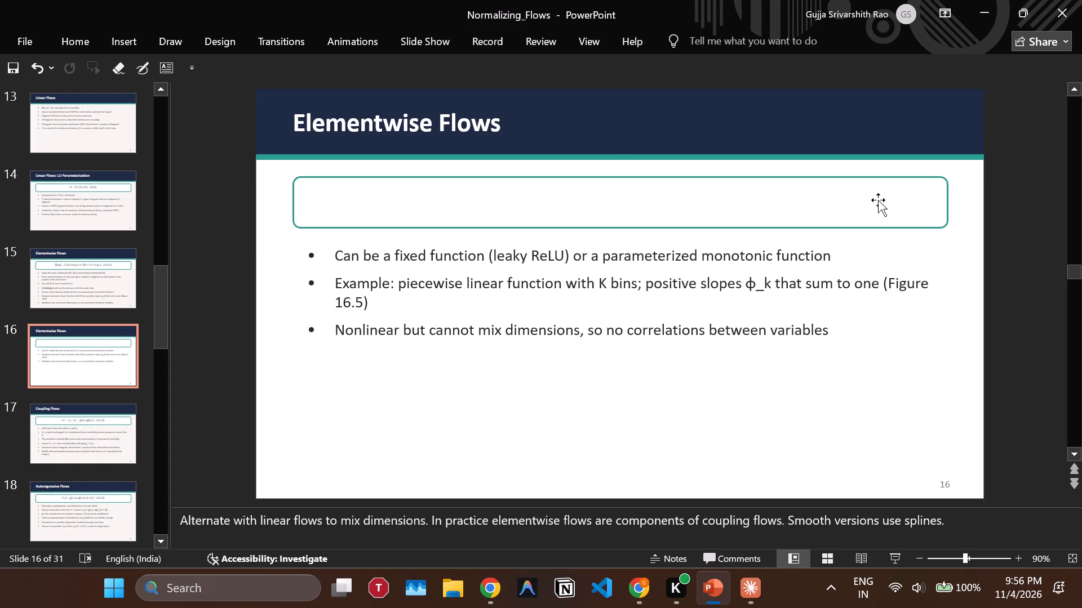
key(Delete)
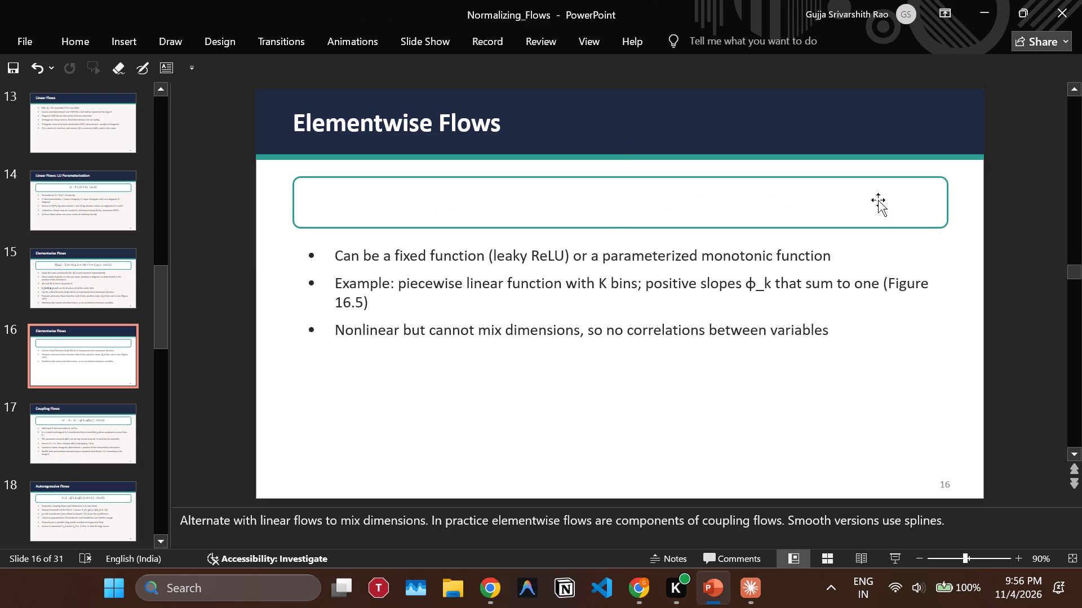
click(878, 200)
key(Delete)
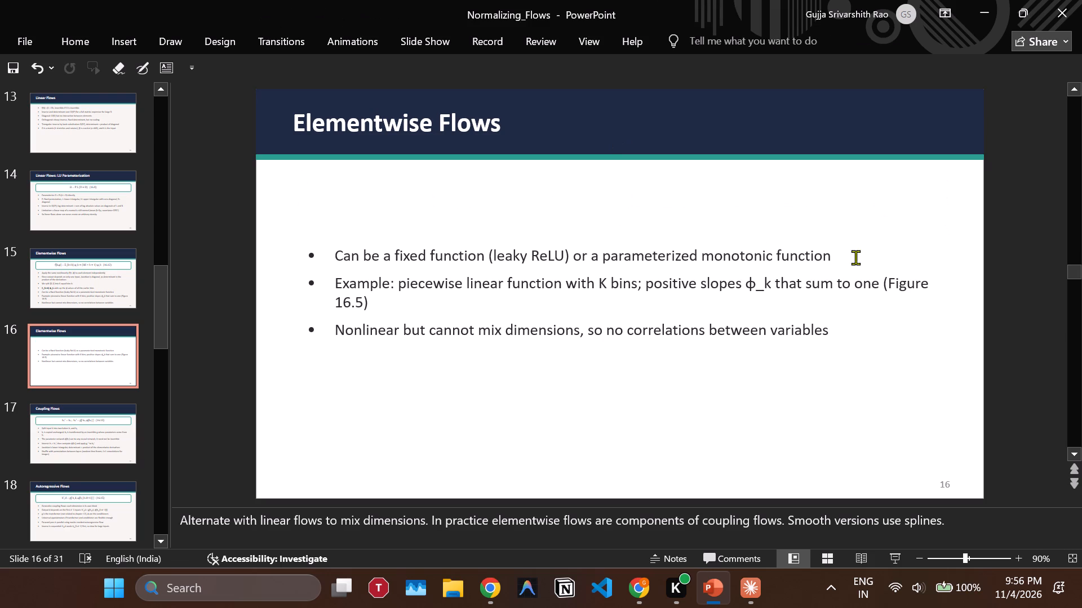
Move slide 16's bullet text box up to just below the title band and centre it horizontally on the slide.
click(861, 330)
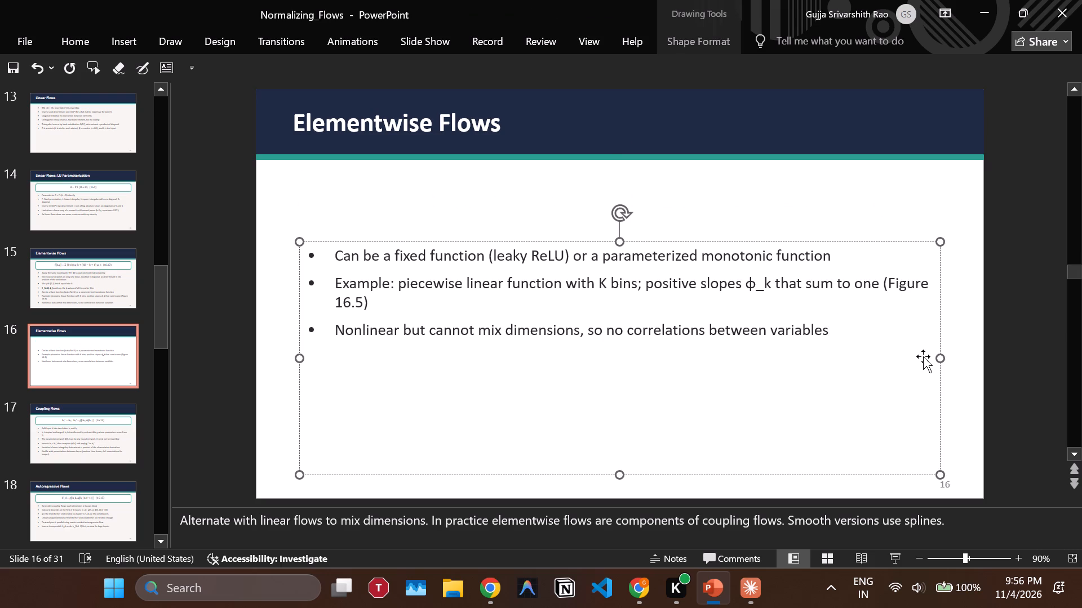
click(923, 356)
drag(923, 356, 914, 279)
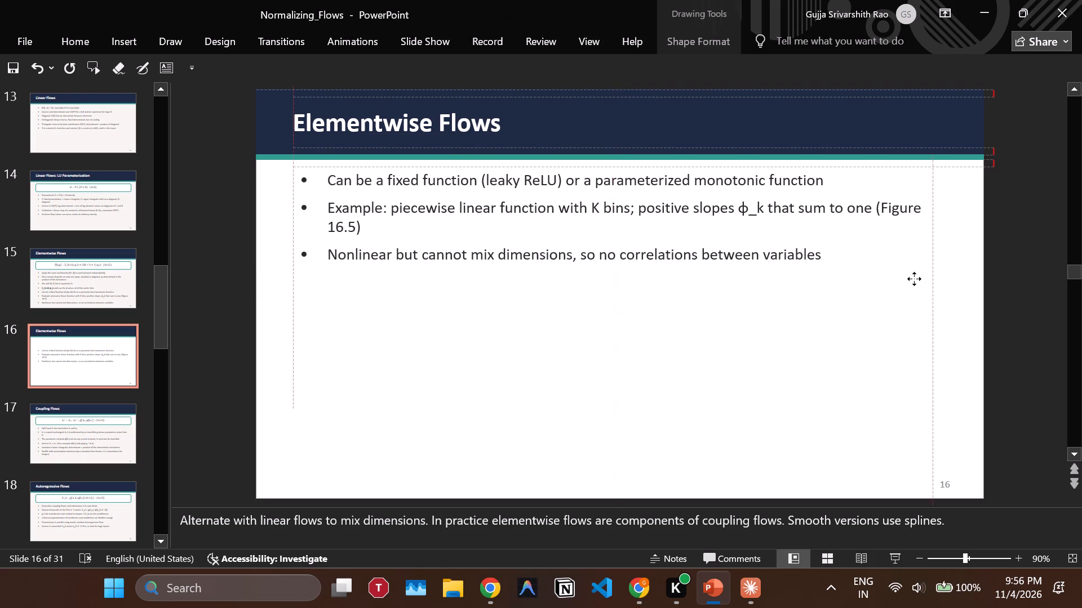
drag(914, 279, 910, 279)
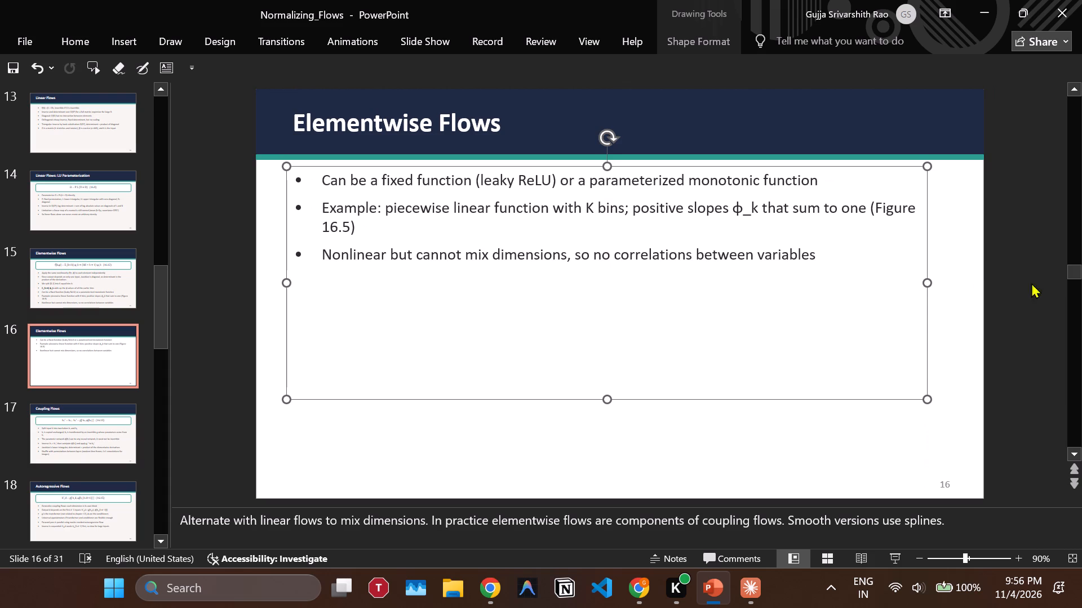
click(1038, 284)
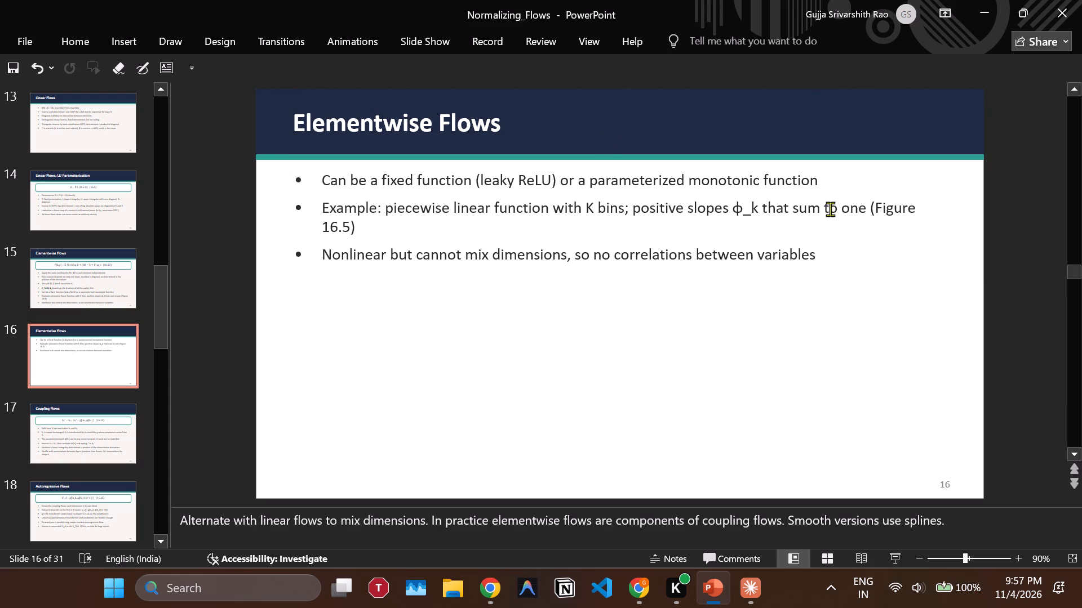
click(861, 265)
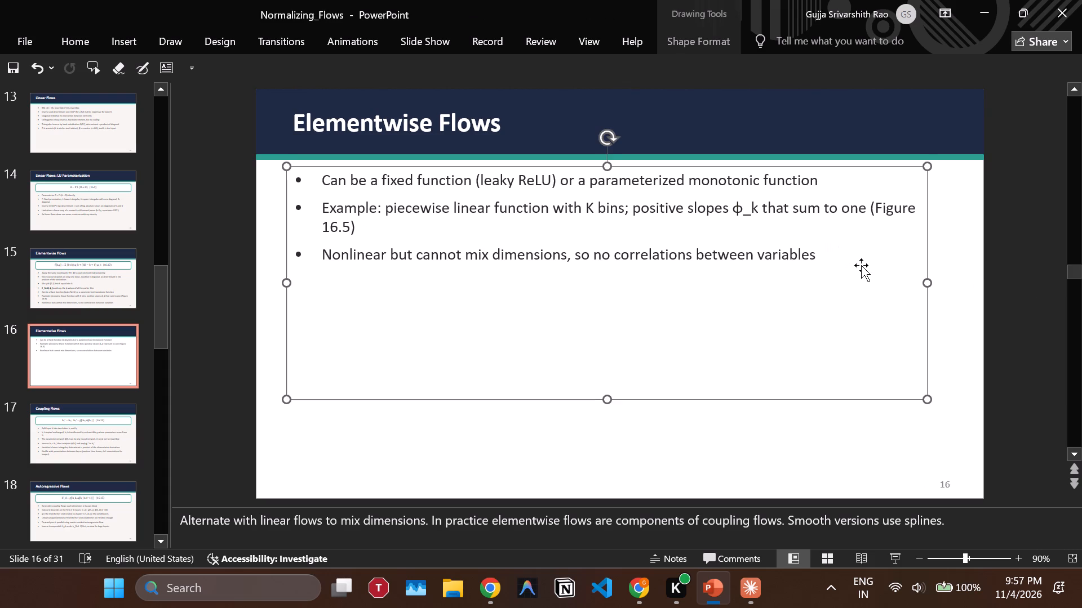
drag(861, 265, 876, 265)
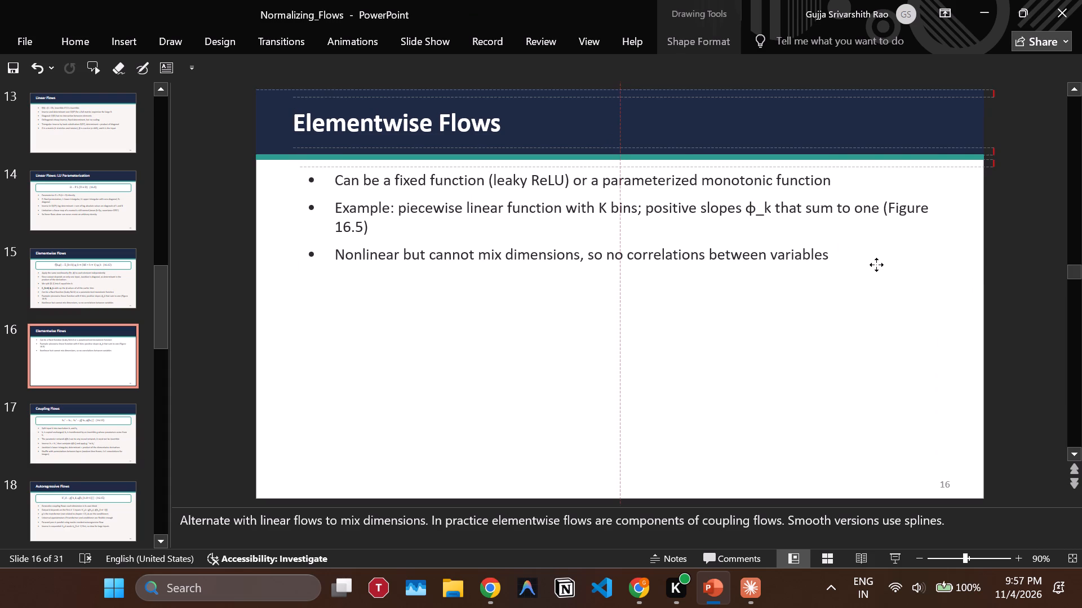
drag(876, 265, 876, 267)
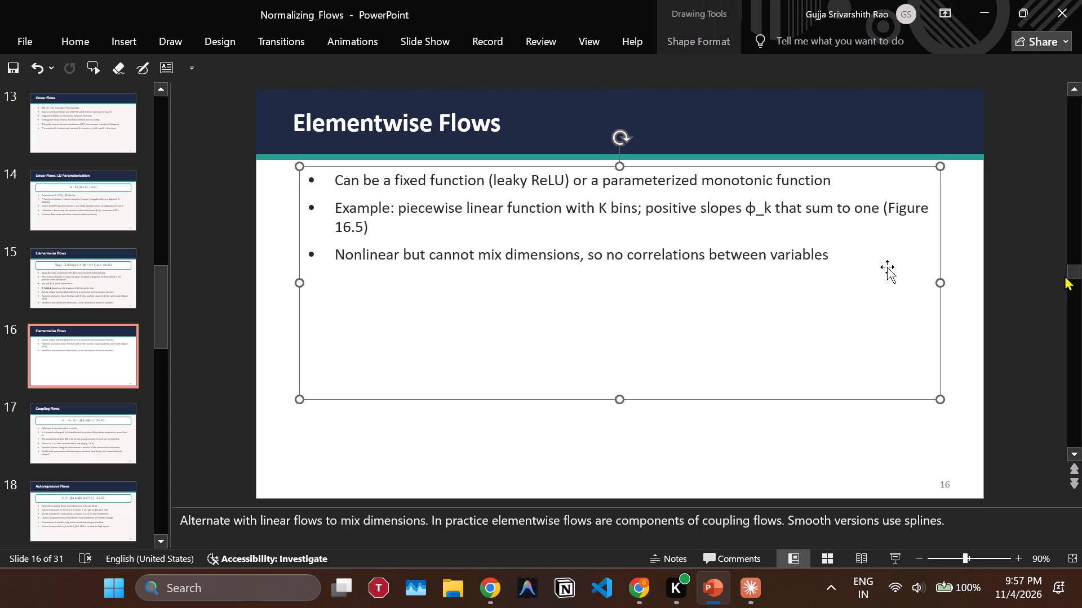
click(1065, 275)
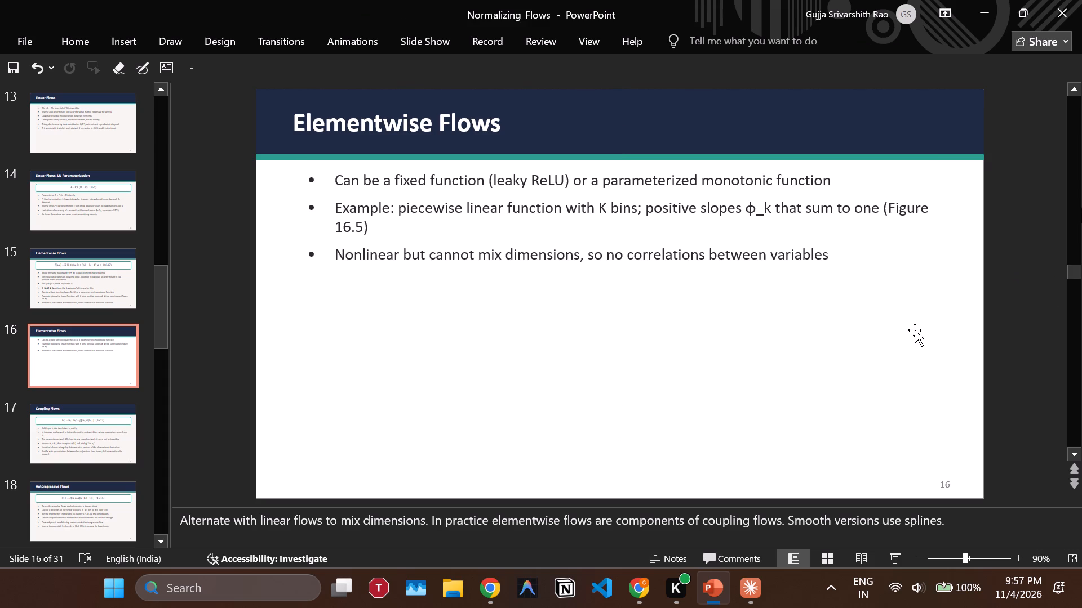
On slide 15, delete the last three bullets, from "Can be a fixed function" through "Nonlinear but cannot mix dimensions".
key(Up)
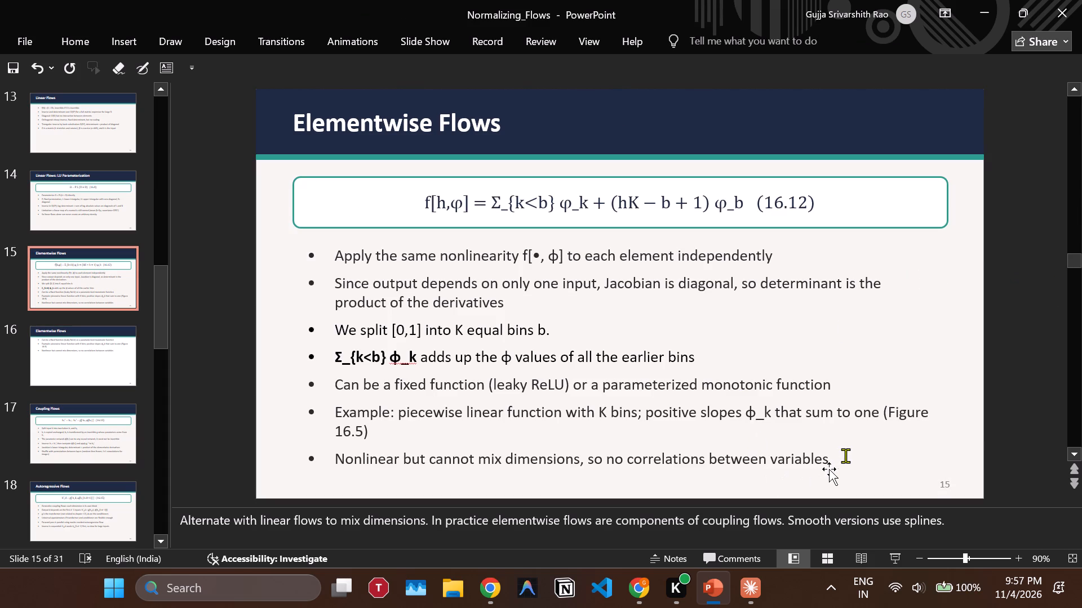
drag(842, 461, 778, 372)
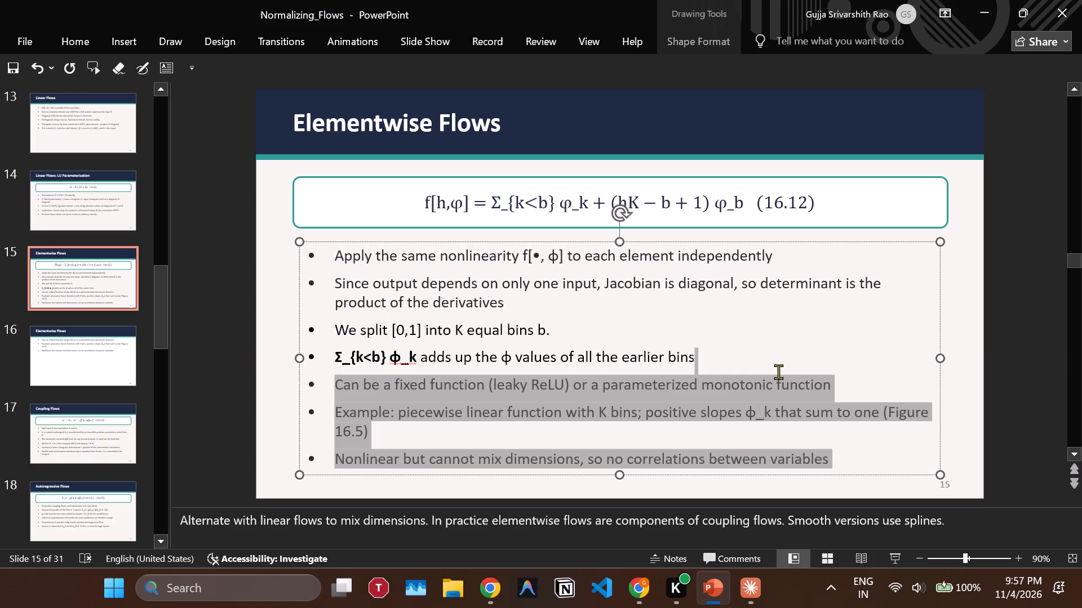
drag(778, 372, 778, 364)
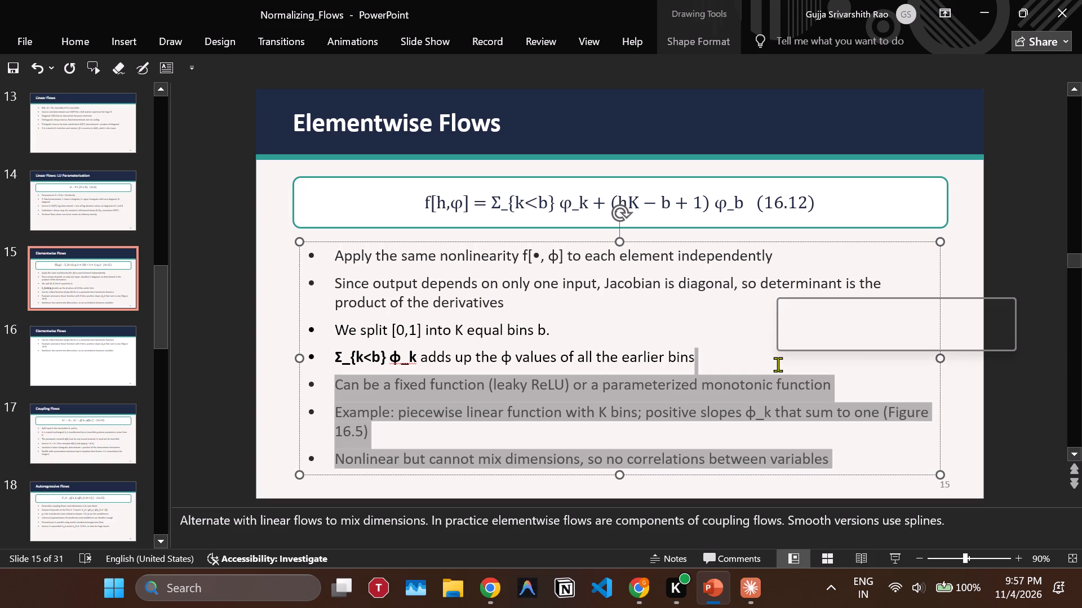
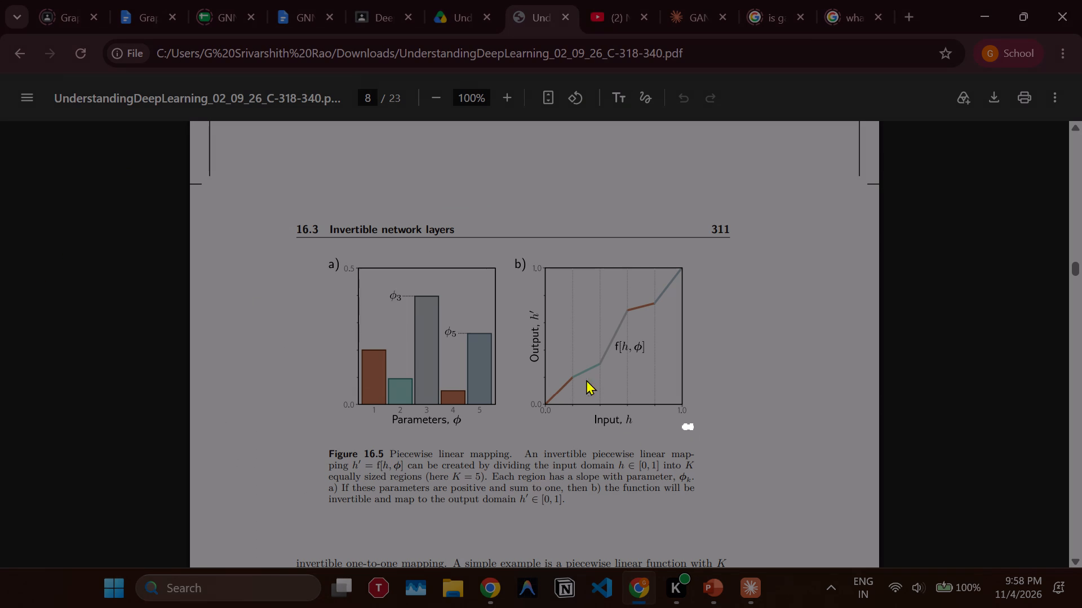
drag(586, 379, 316, 245)
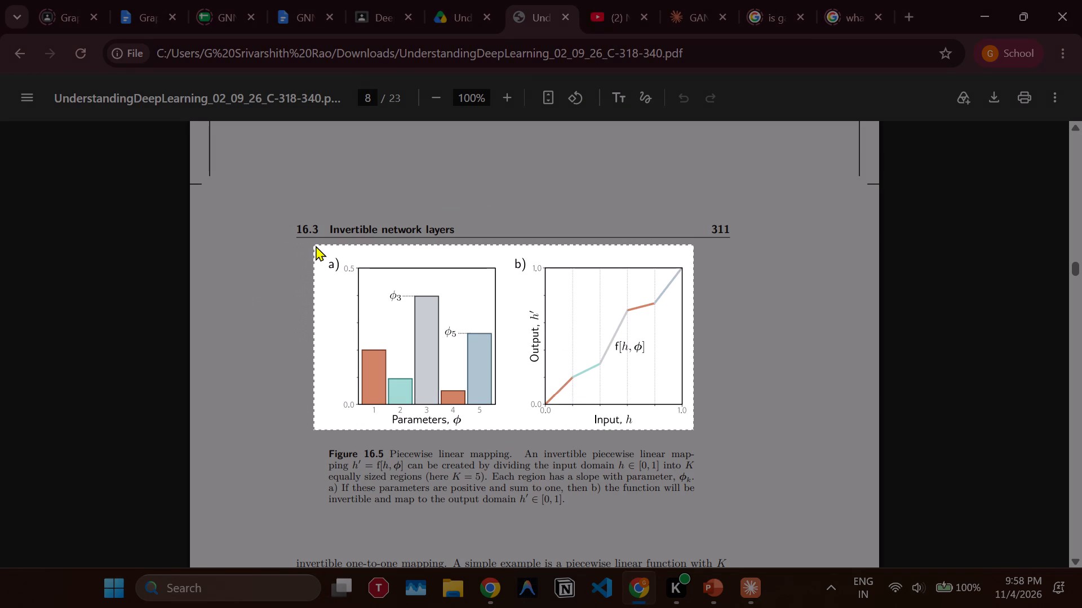
drag(316, 245, 319, 247)
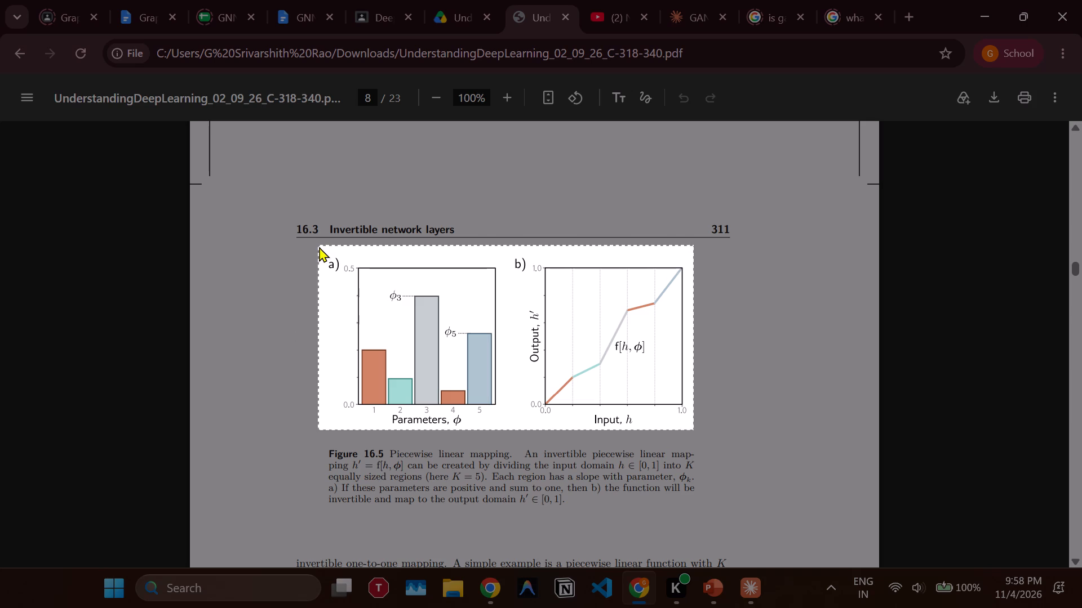
drag(319, 247, 319, 248)
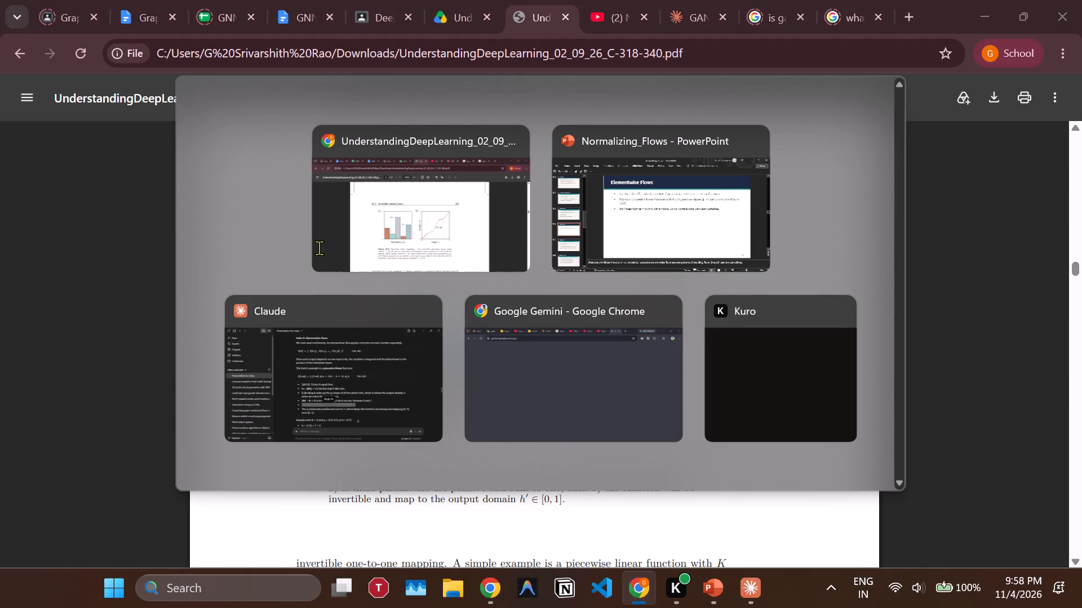
key(ctrl+v)
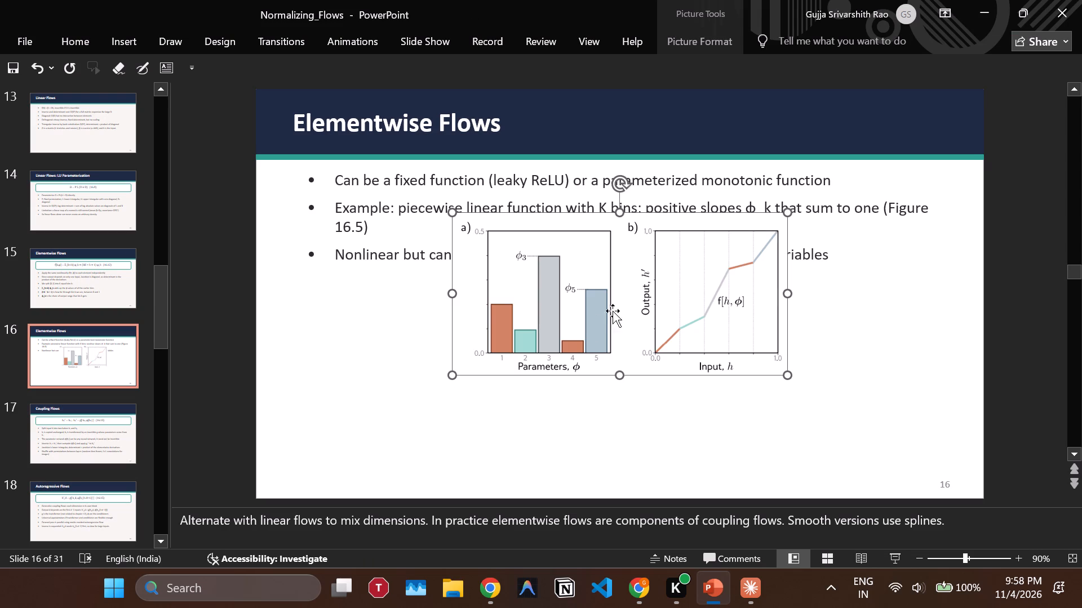
Place the pasted Figure 16.5 image below slide 16's bullets, enlarge it slightly and centre it roughly horizontally.
drag(635, 302, 607, 376)
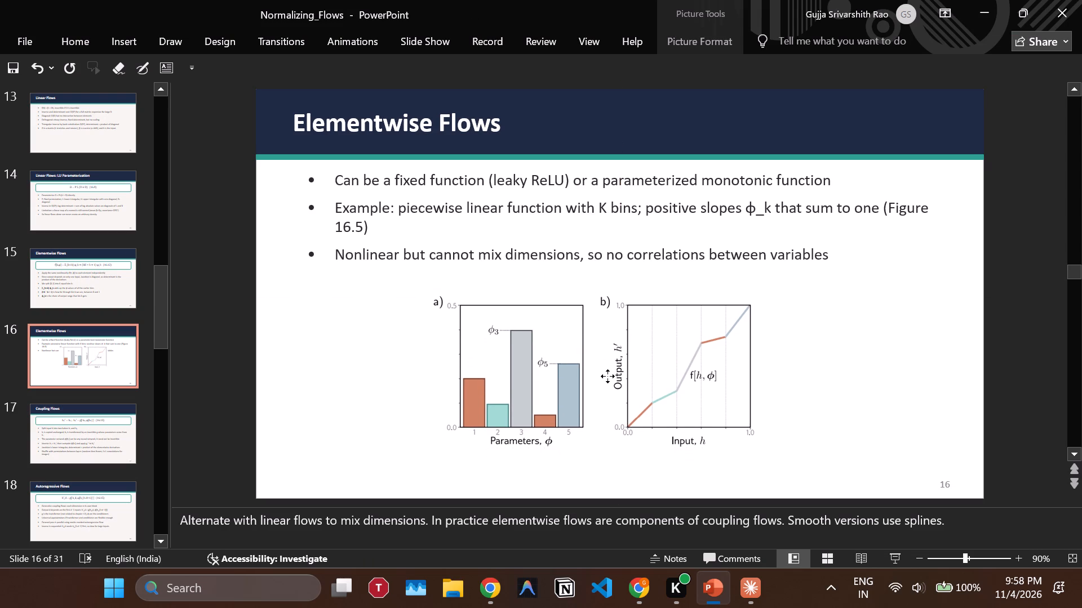
drag(607, 376, 601, 373)
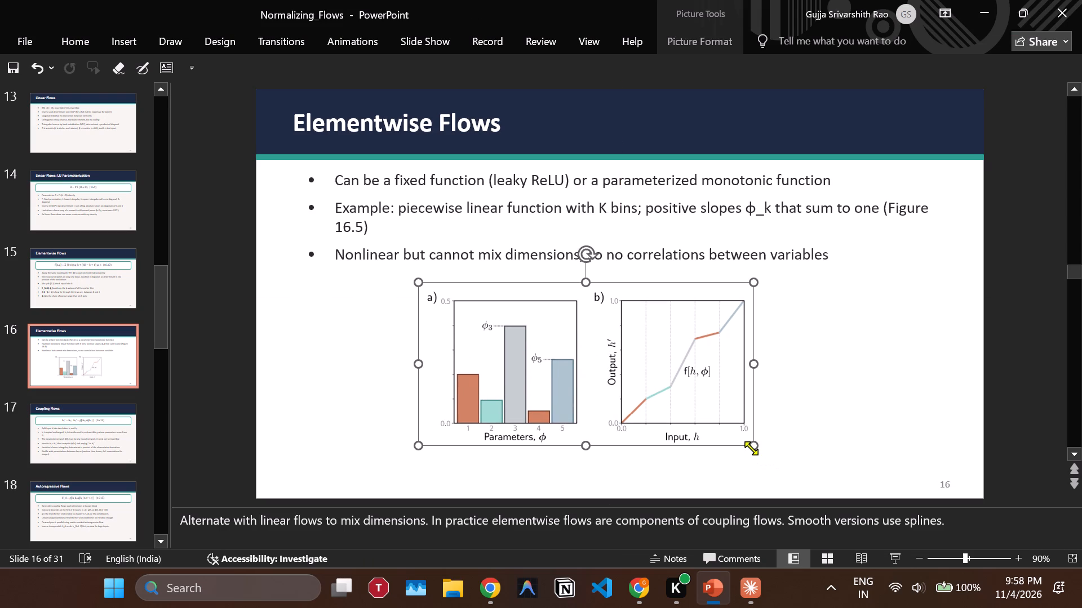
drag(751, 444, 801, 461)
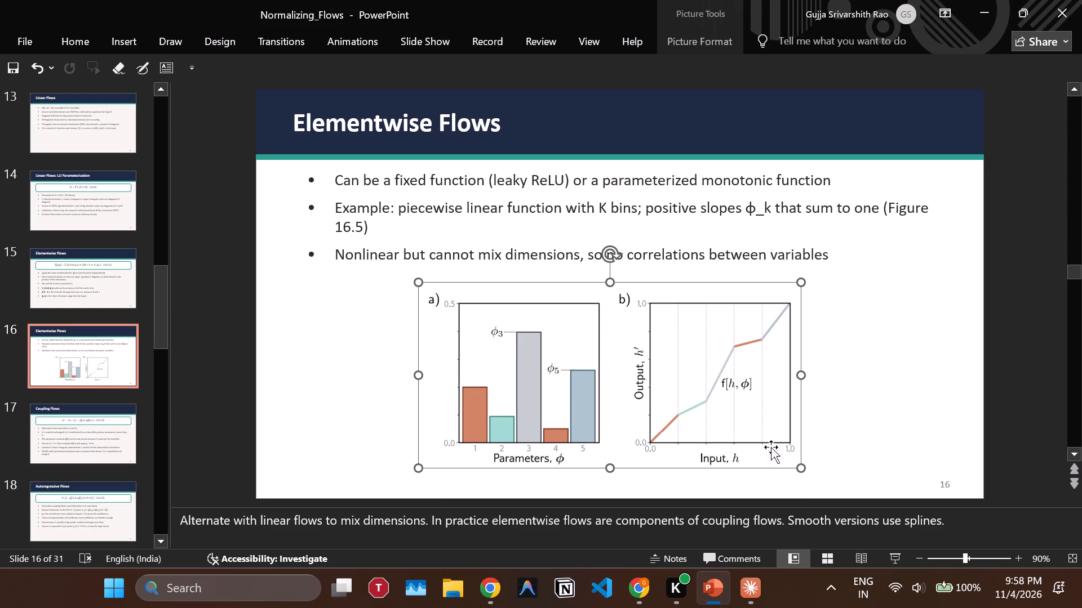
drag(660, 385, 637, 385)
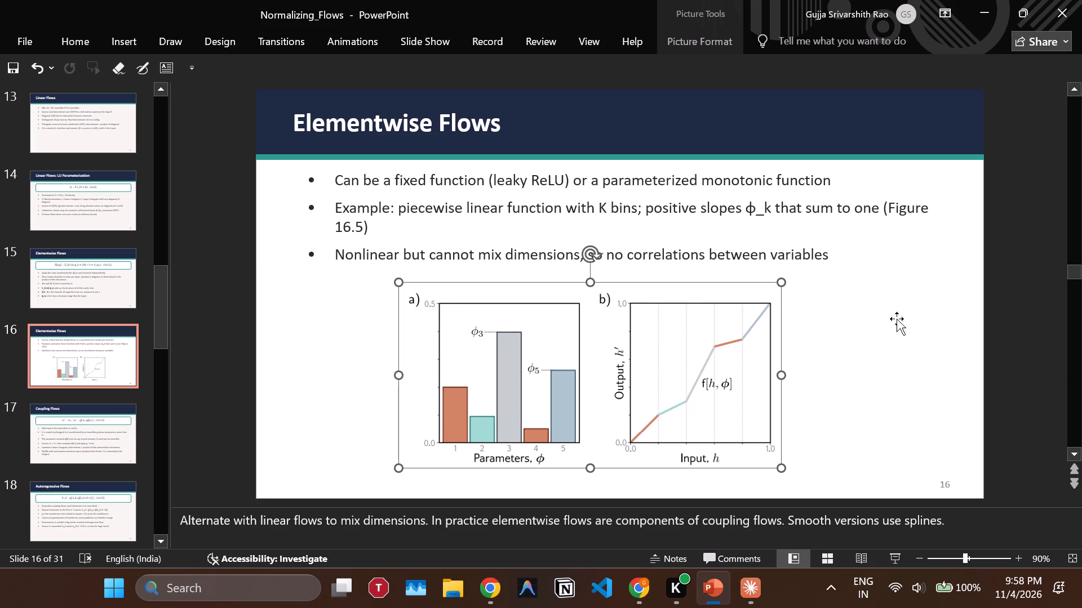
click(1025, 324)
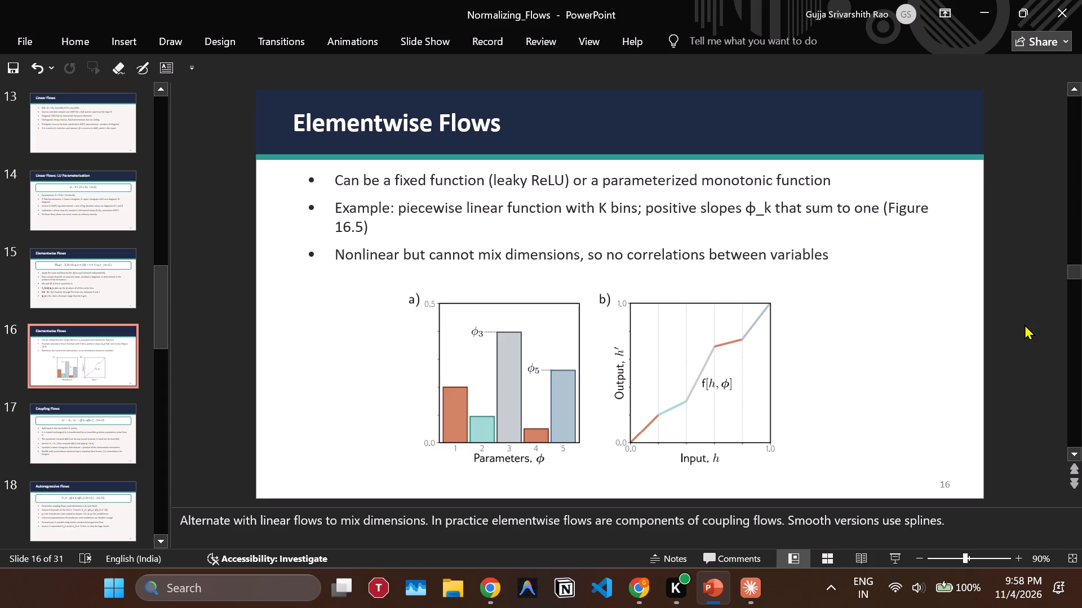
Review the Elementwise Flows slides and go on to the Coupling Flows slide.
key(Up)
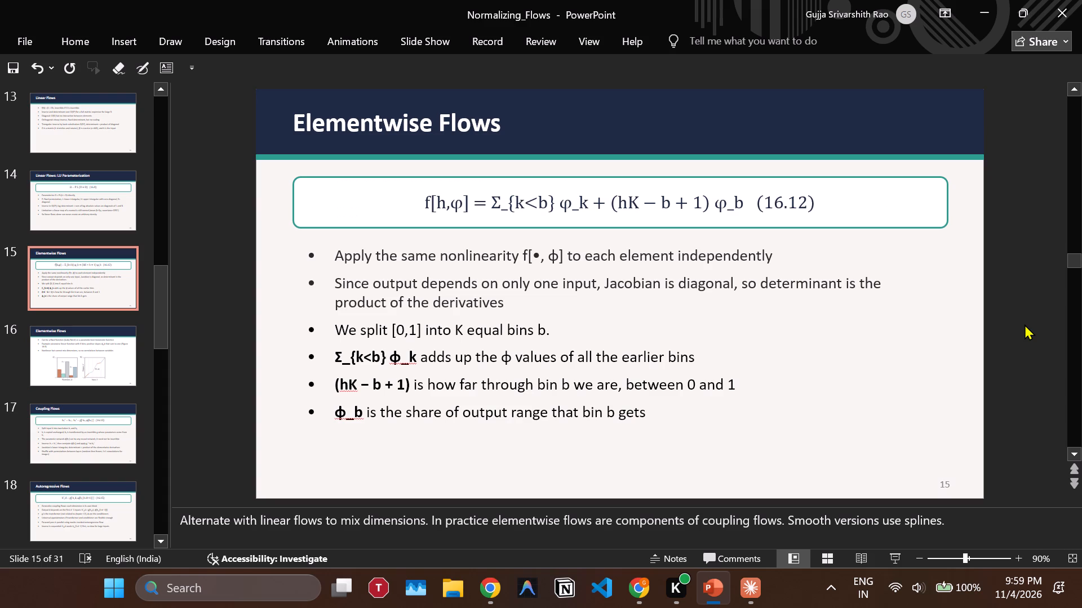
key(Up)
key(Down)
click(1027, 299)
key(Down)
key(Down)
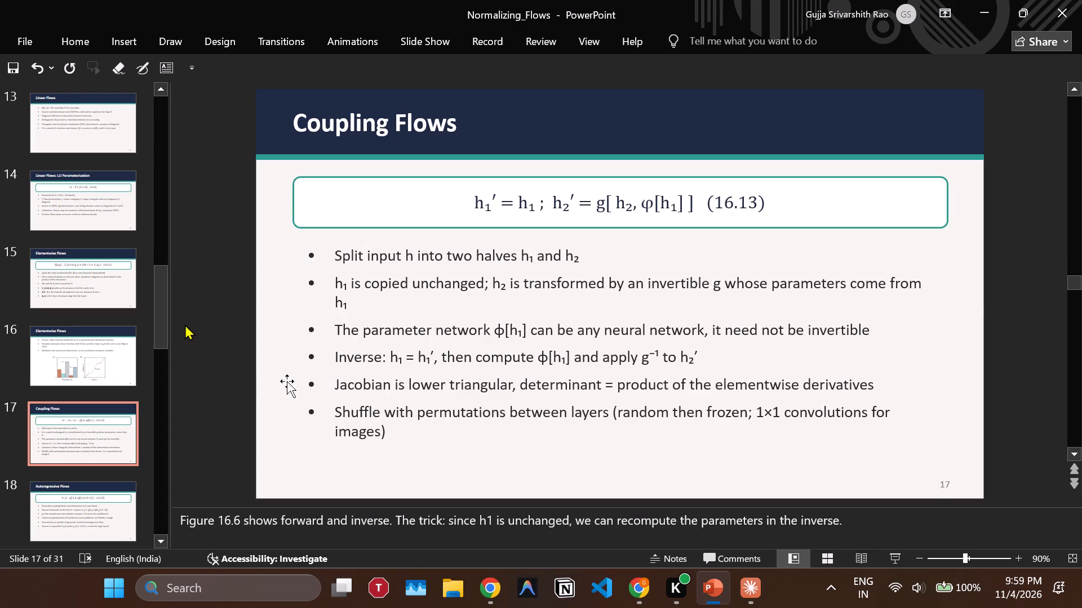
Delete slide 28, "Application 3: Approximating Other Densities".
drag(164, 311, 165, 333)
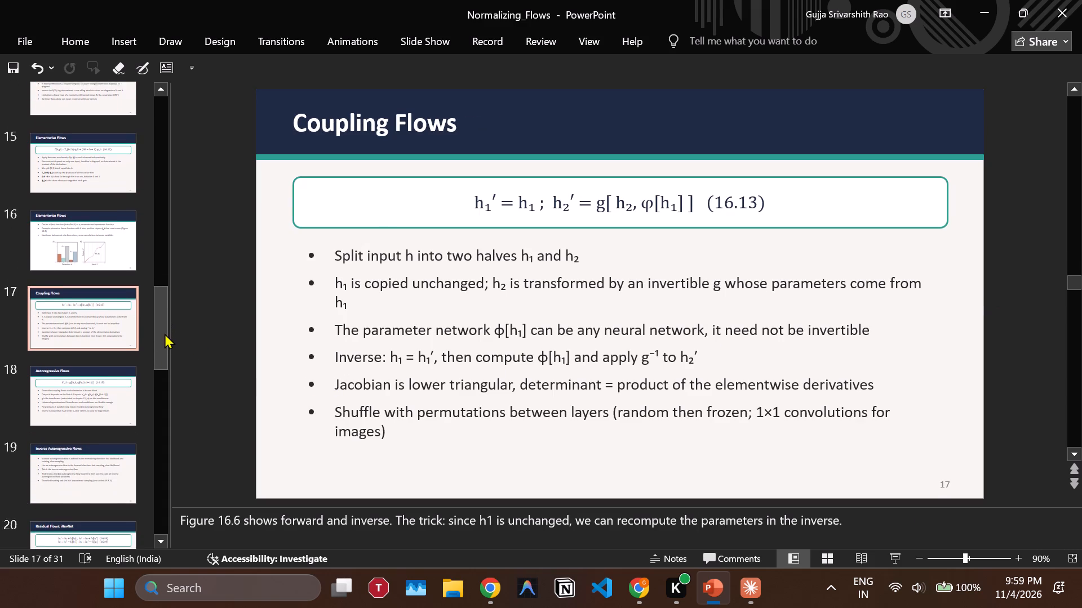
drag(165, 333, 164, 501)
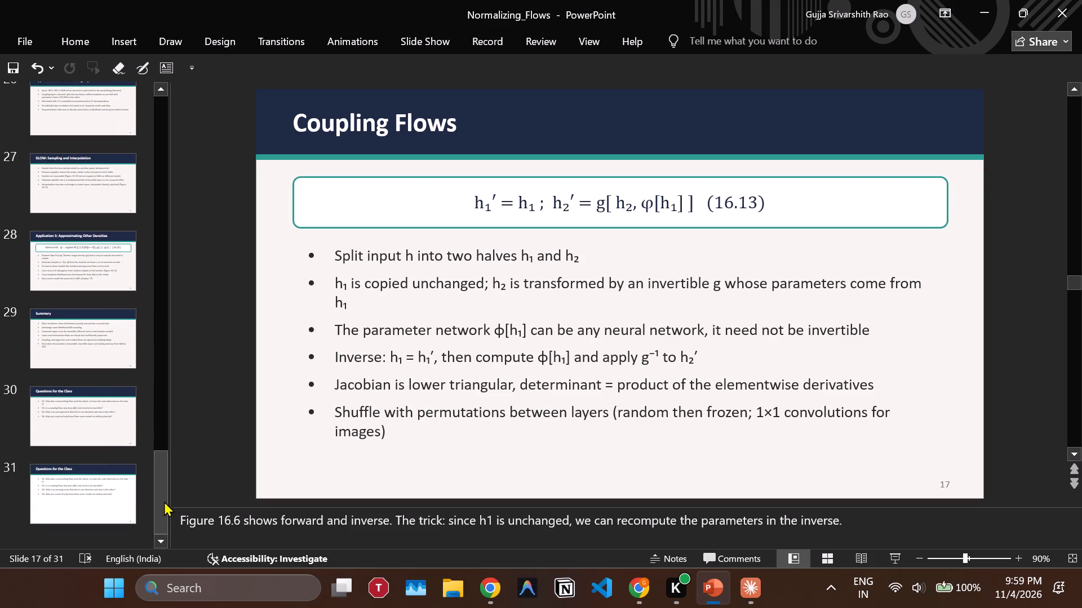
drag(164, 501, 163, 528)
click(78, 389)
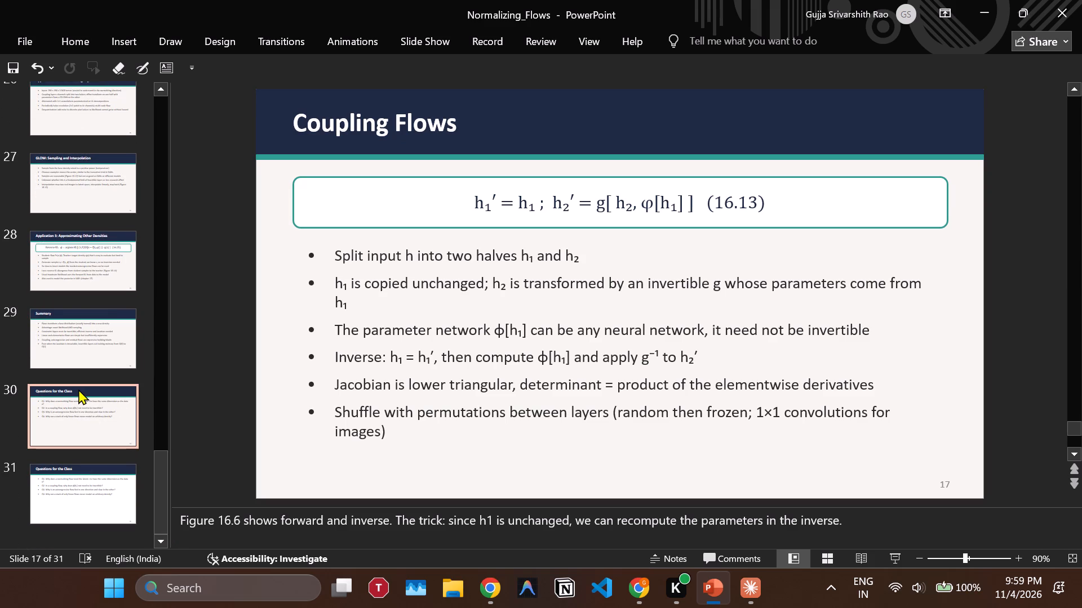
key(Up)
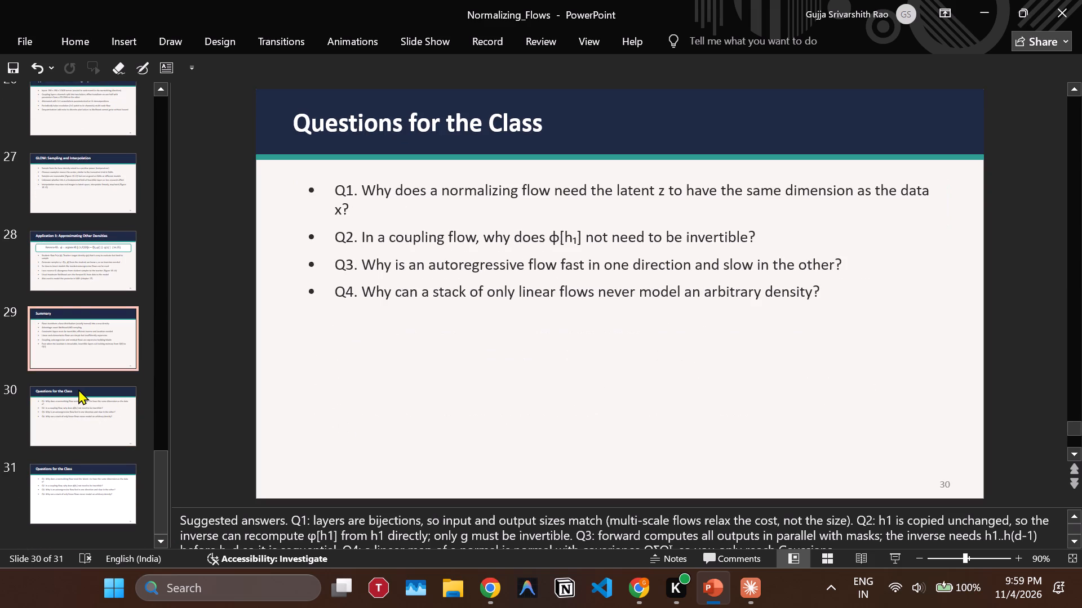
key(Up)
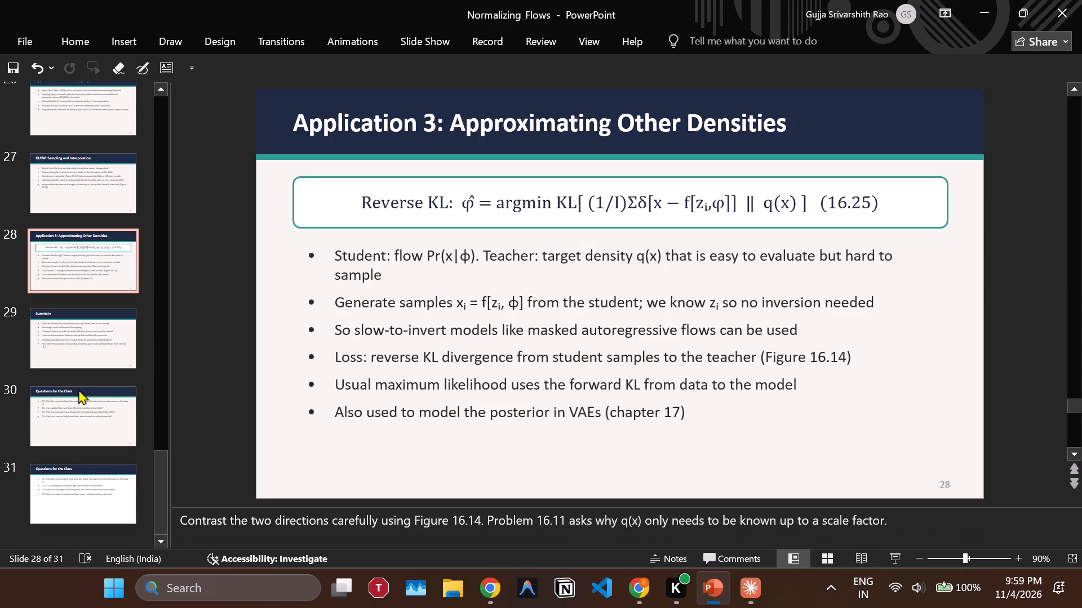
key(Delete)
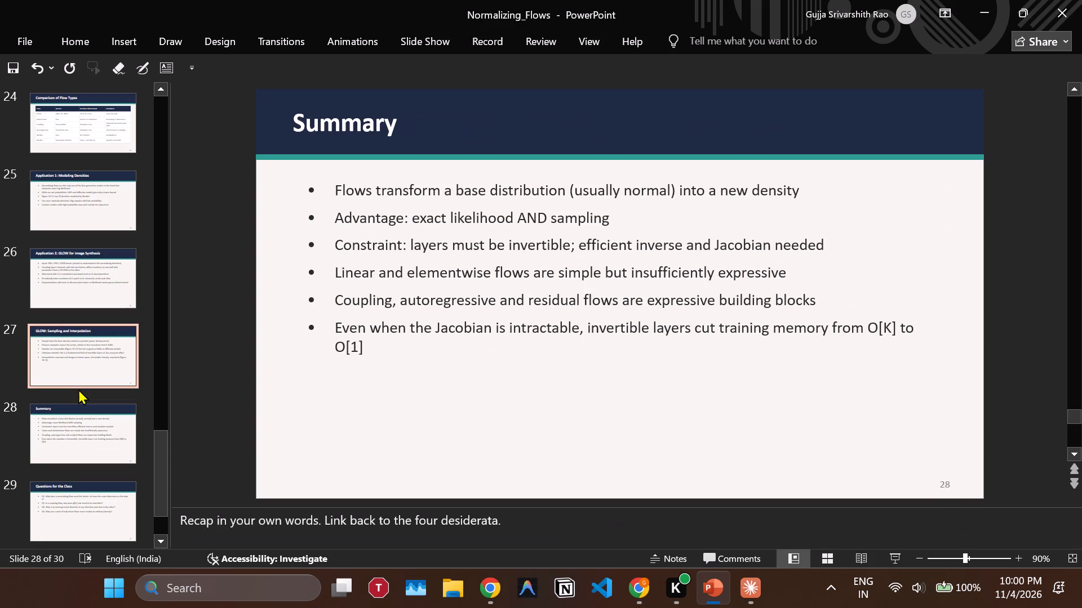
Delete the remaining application slides: "Application 2: GLOW for Image Synthesis", "GLOW: Sampling and Interpolation" and "Application 1: Modeling Densities".
key(Up)
key(Up)
key(Delete)
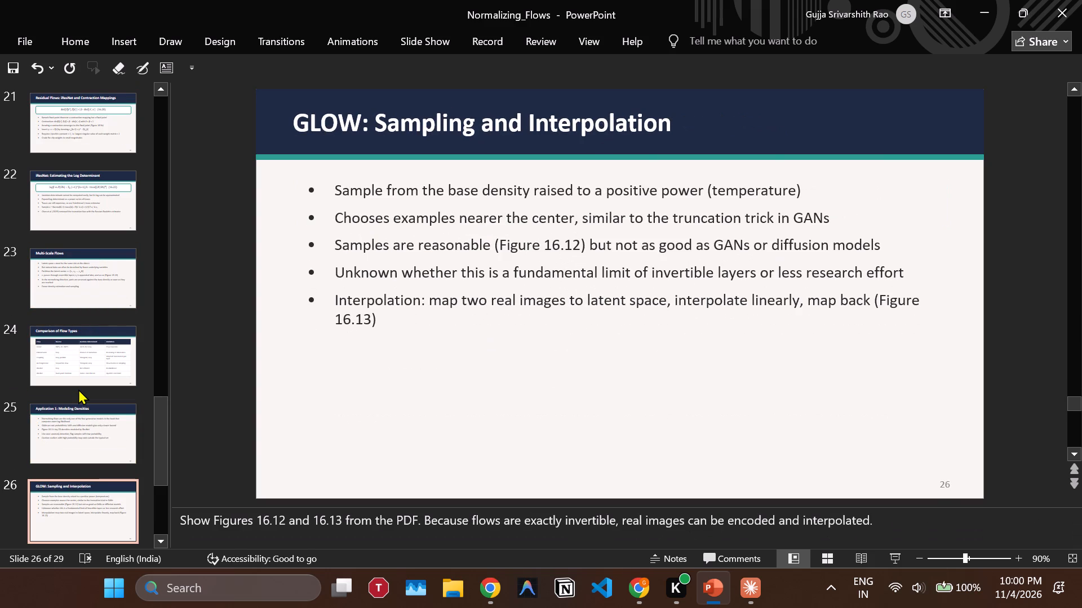
key(Delete)
key(Up)
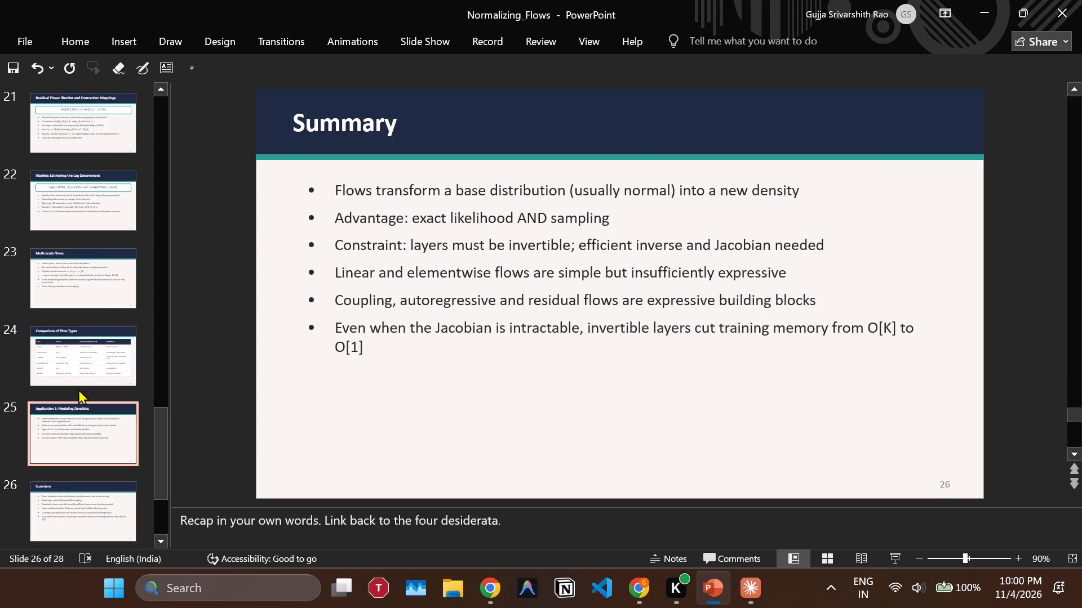
key(Delete)
Look over the remaining slides from Comparison of Flow Types to the final Questions for the Class, and back to slide 15.
key(Up)
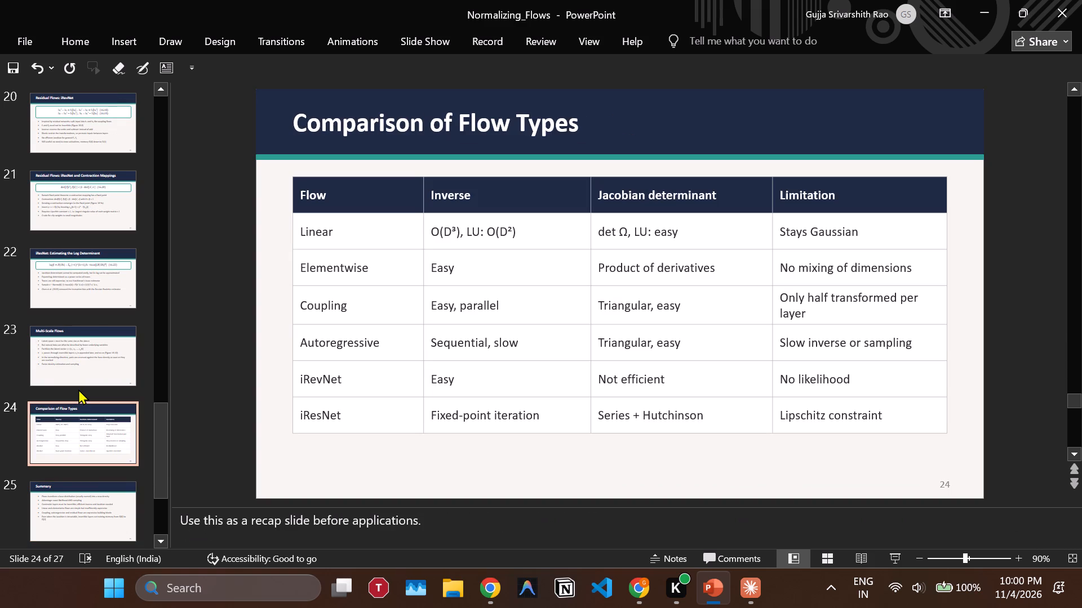
key(Down)
key(Down)
key(Down)
key(Down)
key(Down)
key(Down)
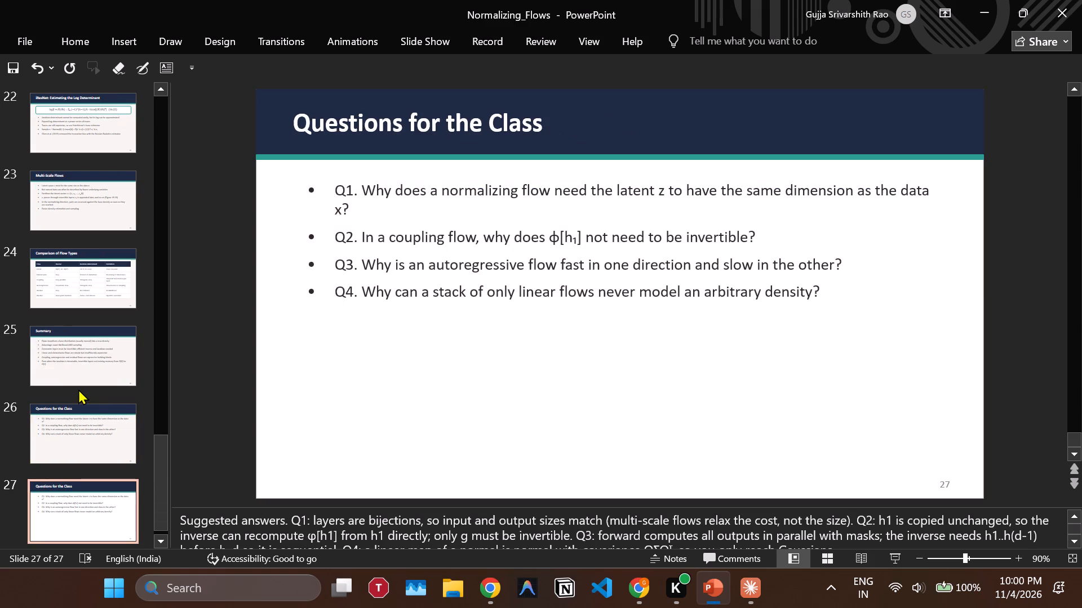
key(Down)
key(Up)
key(Up)
key(Up)
key(Up)
key(Up)
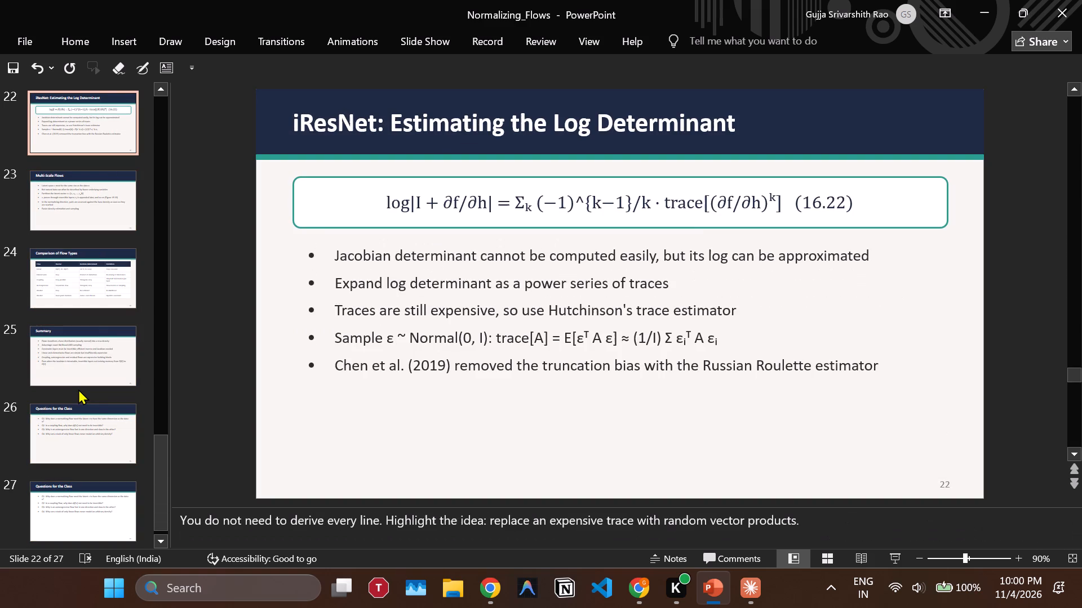
key(Up)
key(Up)
key(Up)
key(Up)
key(Up)
key(Up)
key(Up)
Examine slide 16 with its Figure 16.5 image, and view the Coupling Flows and Autoregressive Flows slides.
key(Down)
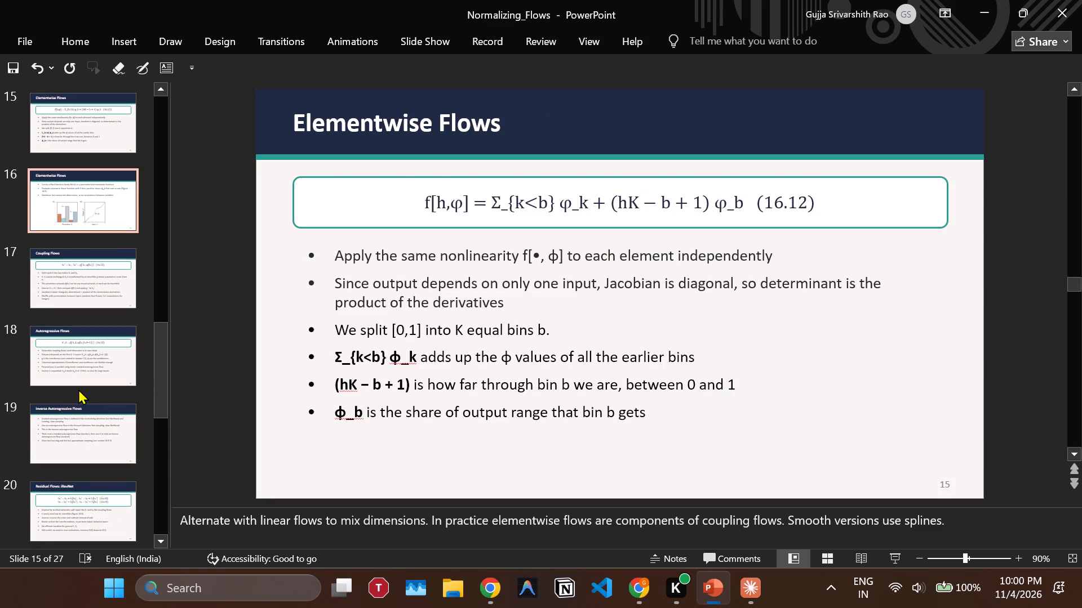
key(Down)
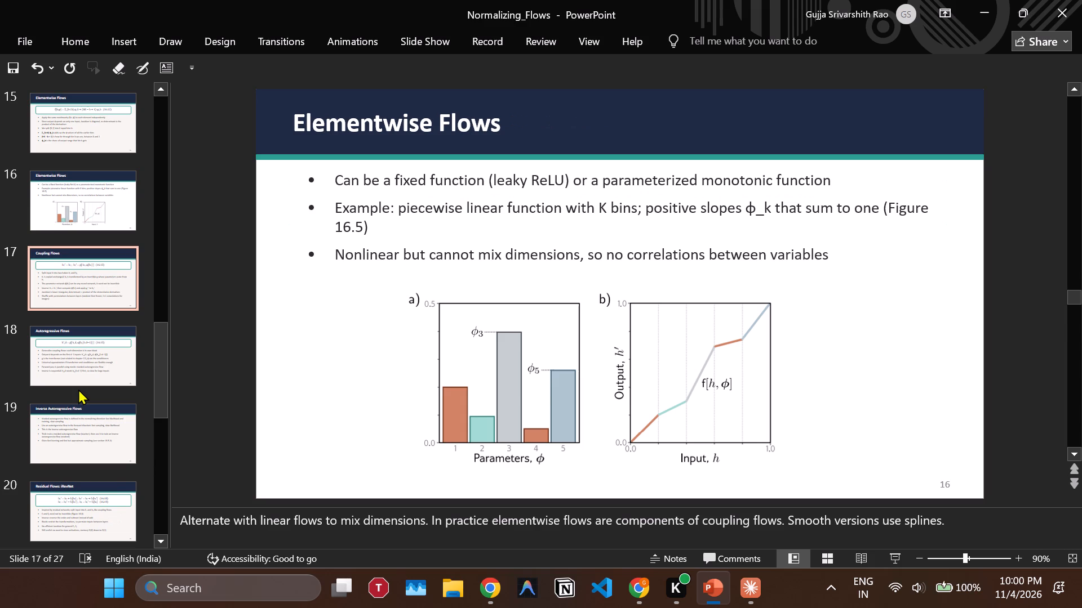
key(Up)
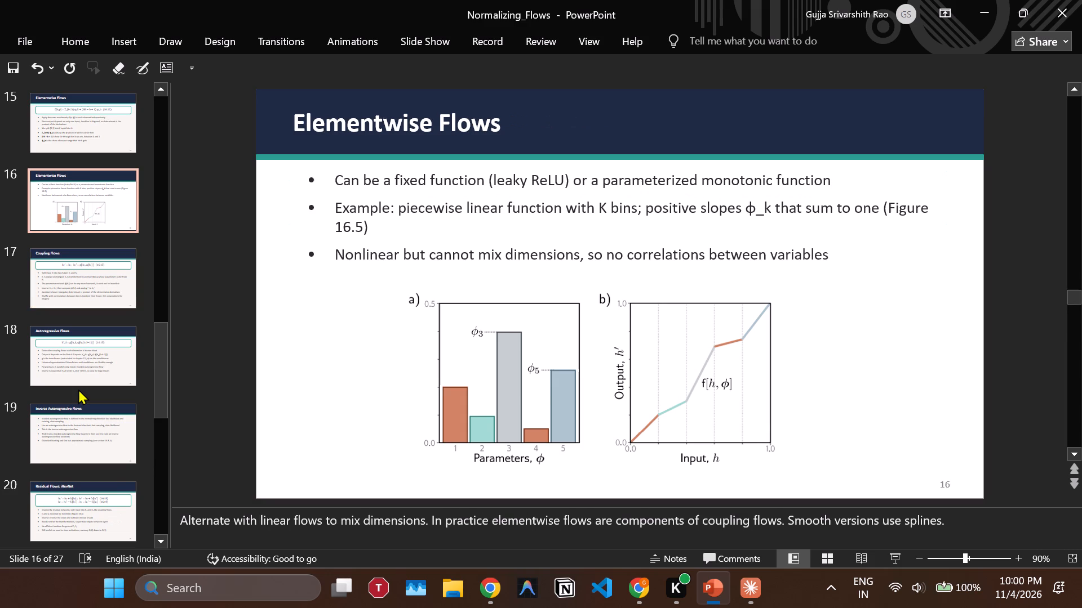
key(Down)
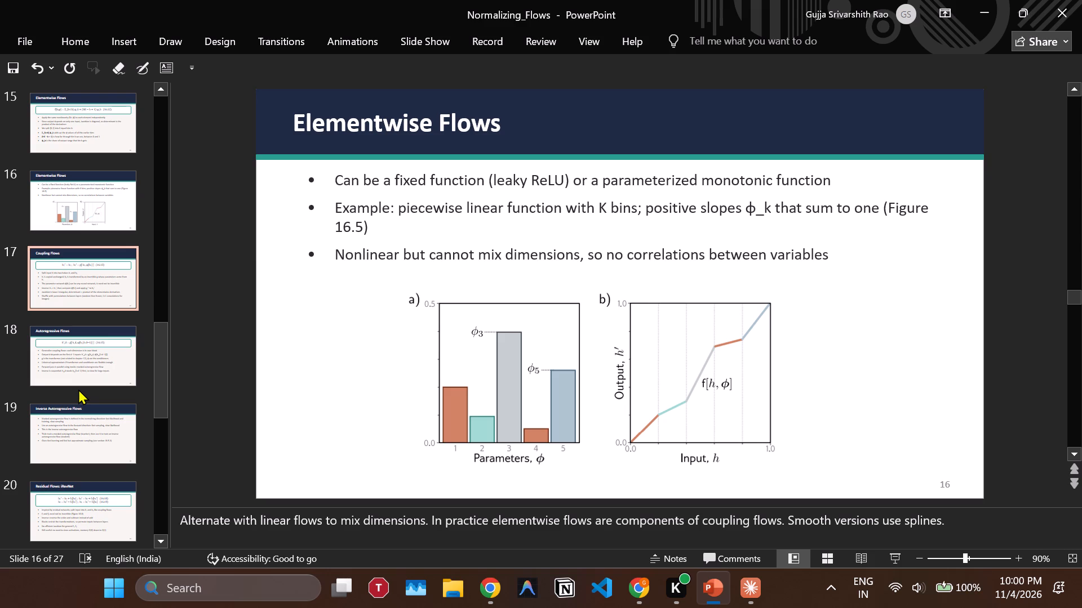
key(Down)
key(Up)
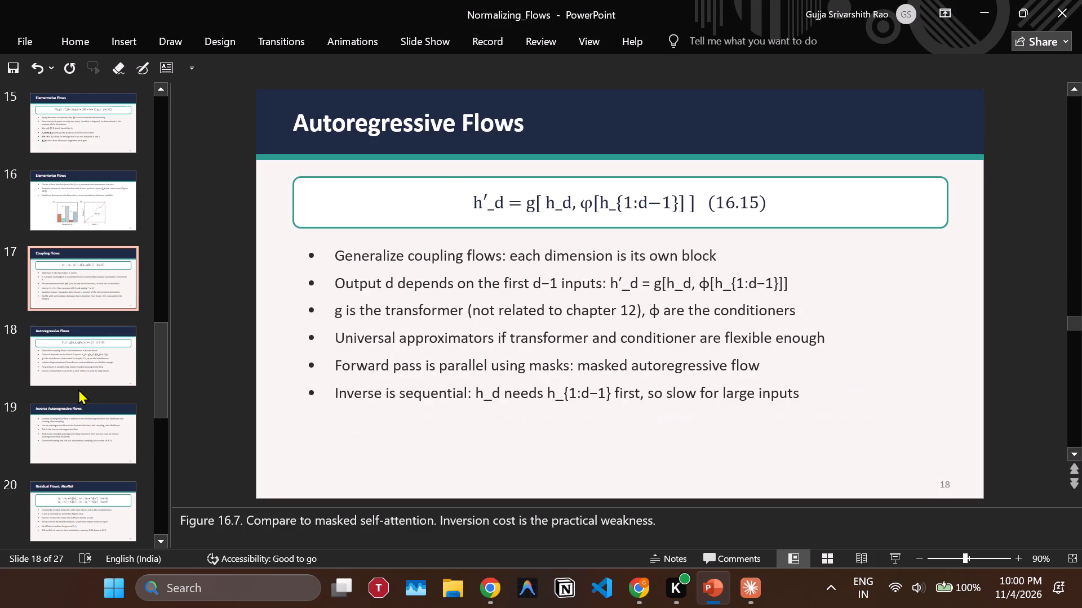
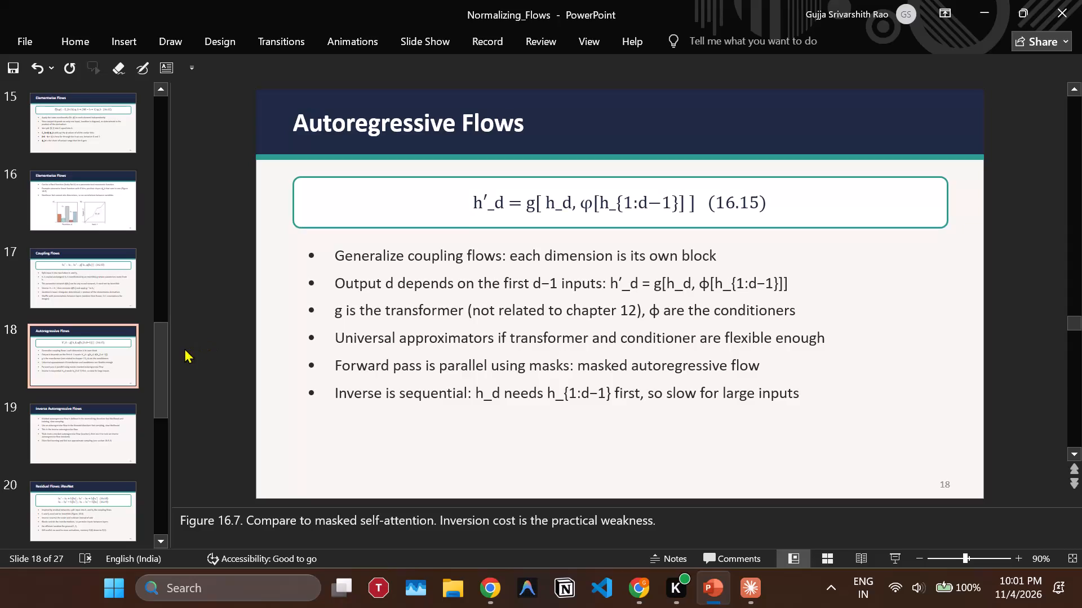
Look over the slides that follow Autoregressive Flows, from Inverse Autoregressive Flows through the Residual Flows slides to Multi-Scale Flows.
drag(158, 357, 157, 403)
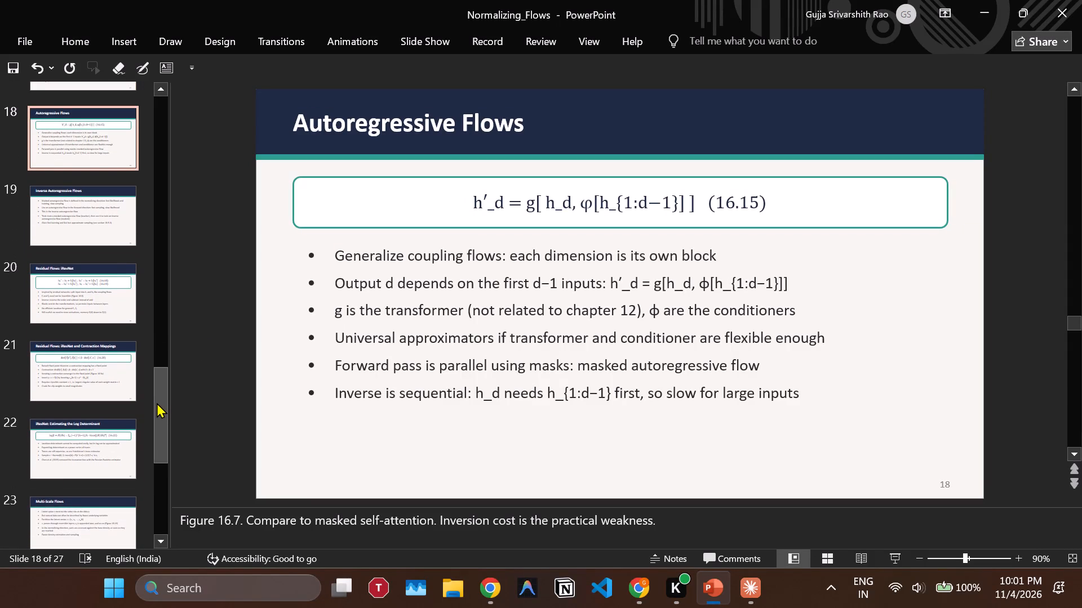
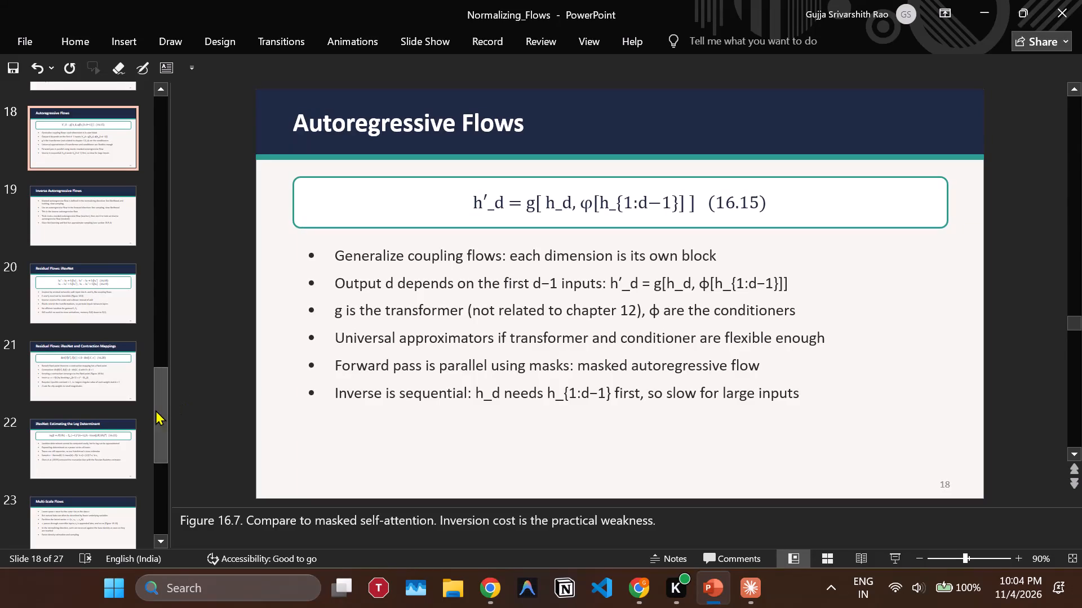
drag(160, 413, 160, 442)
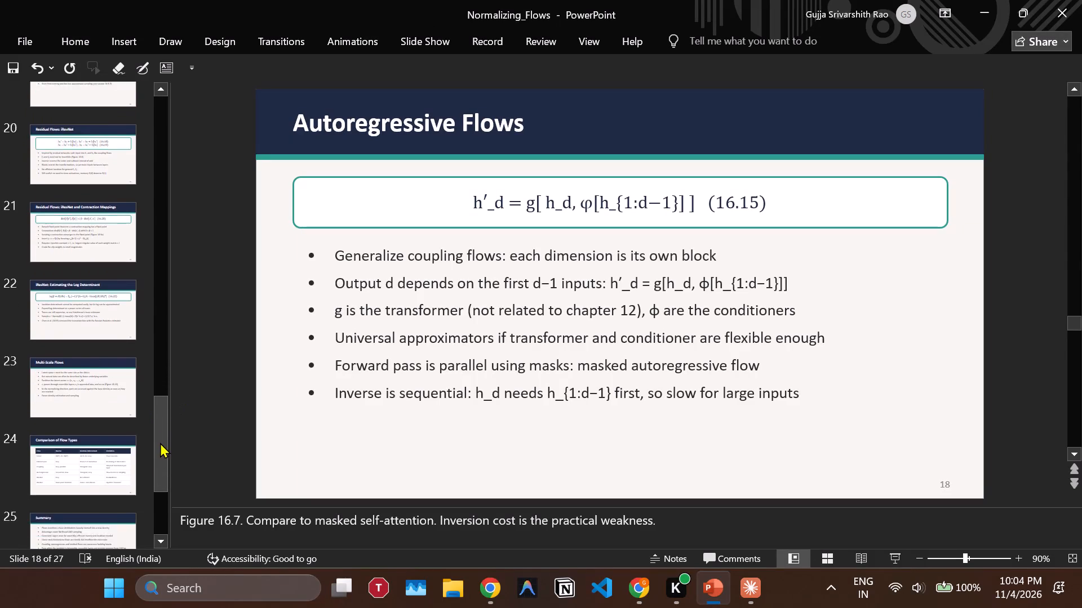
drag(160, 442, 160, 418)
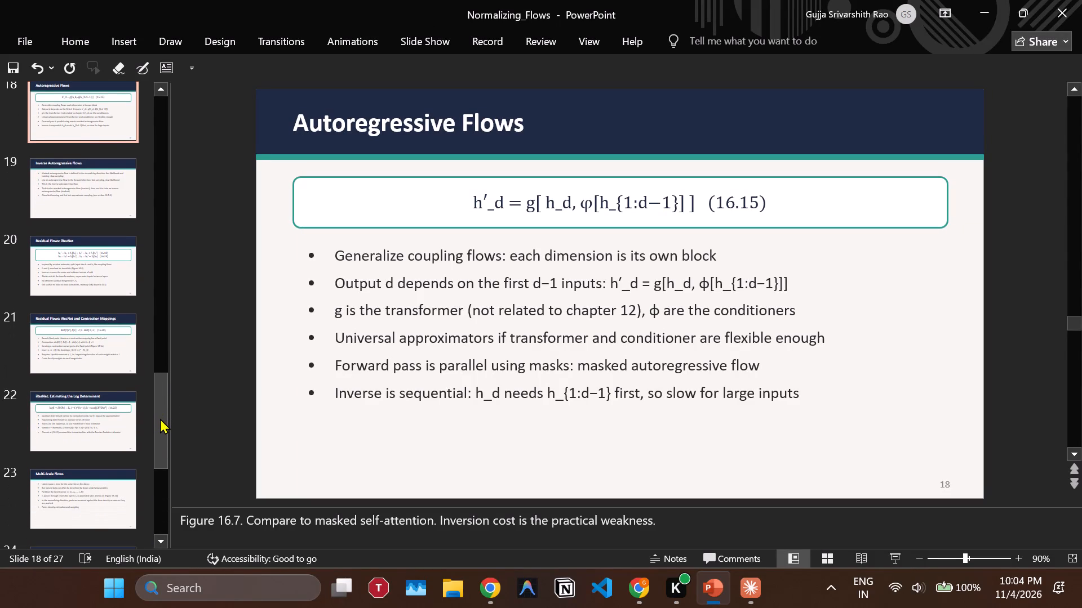
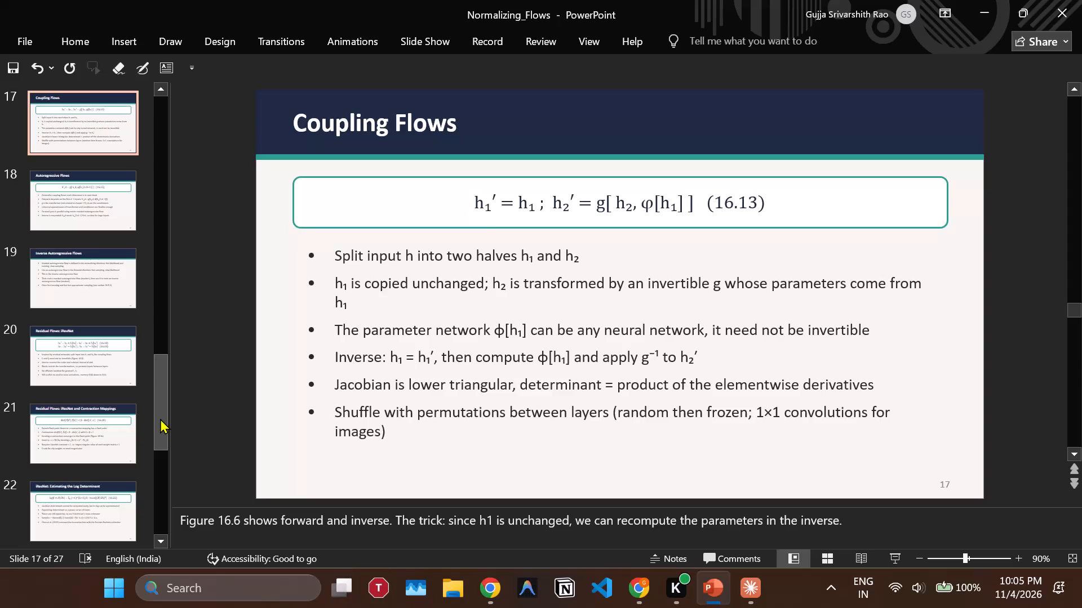
Switch to the textbook PDF in Chrome and read sections 16.3.3 Coupling flows and 16.3.4 Autoregressive flows, including Figures 16.6 and 16.7.
key(Down)
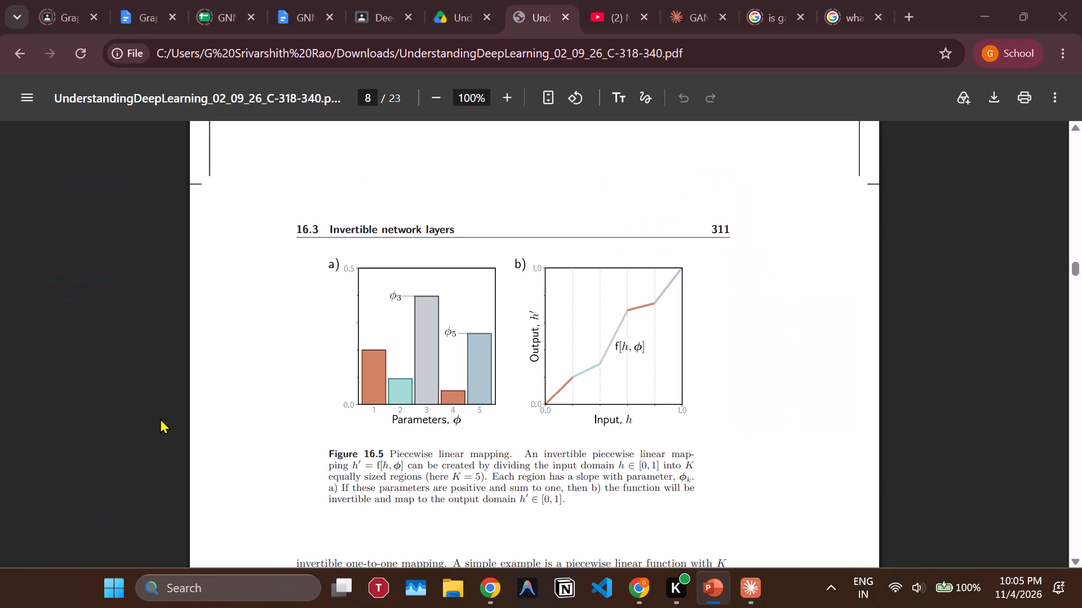
scroll(160, 418, down, 7)
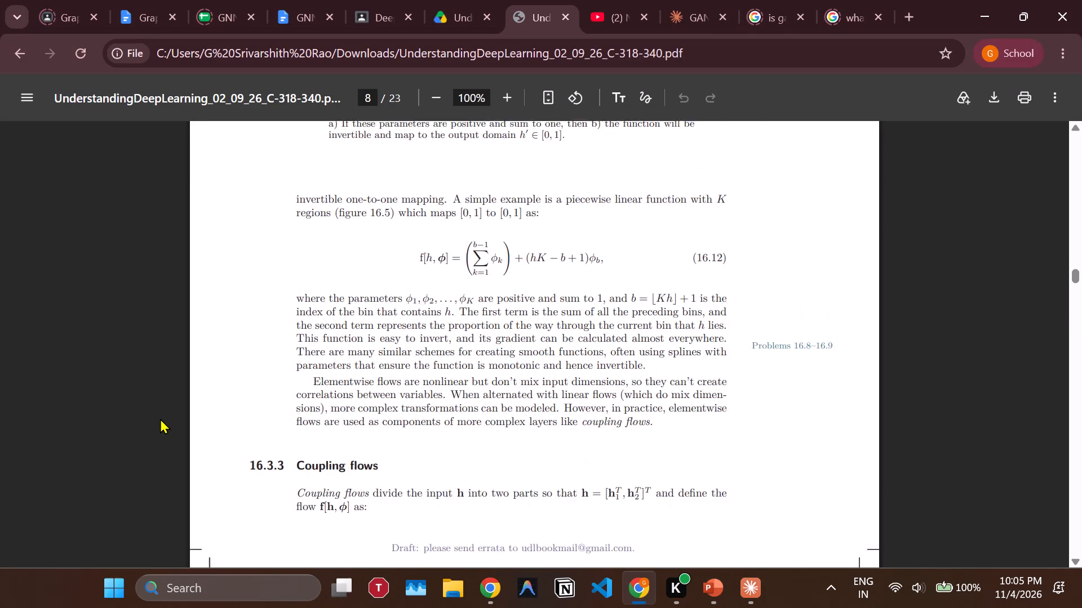
scroll(160, 418, down, 5)
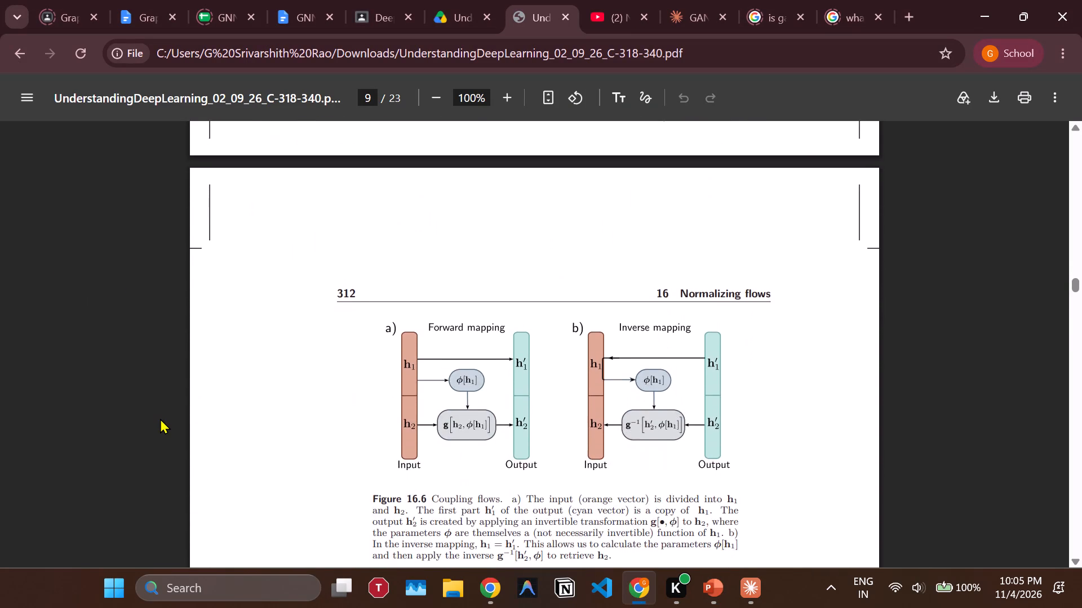
scroll(160, 418, down, 1)
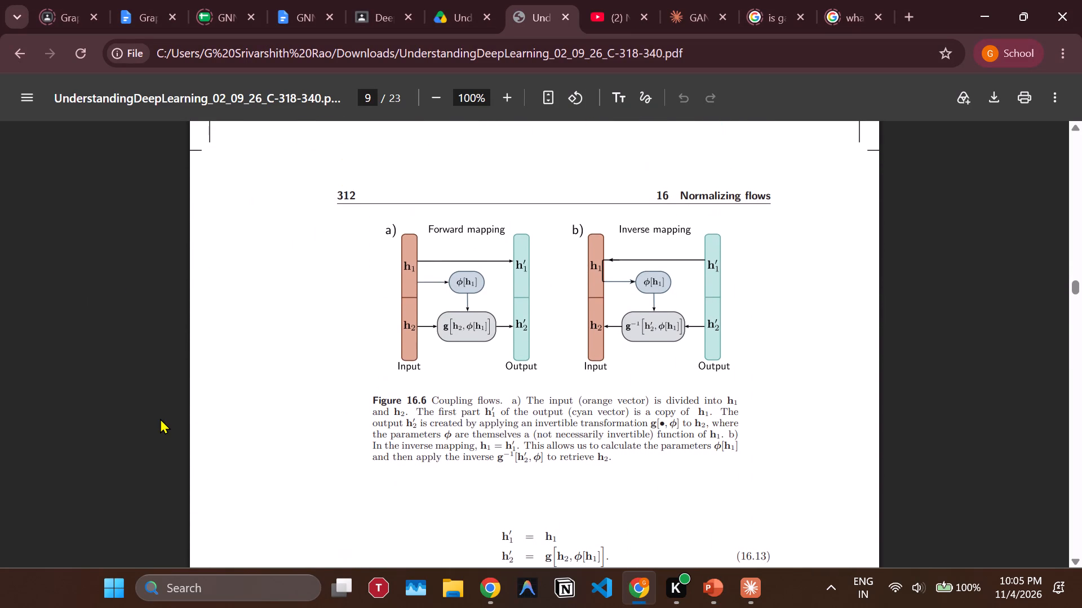
scroll(160, 418, down, 1)
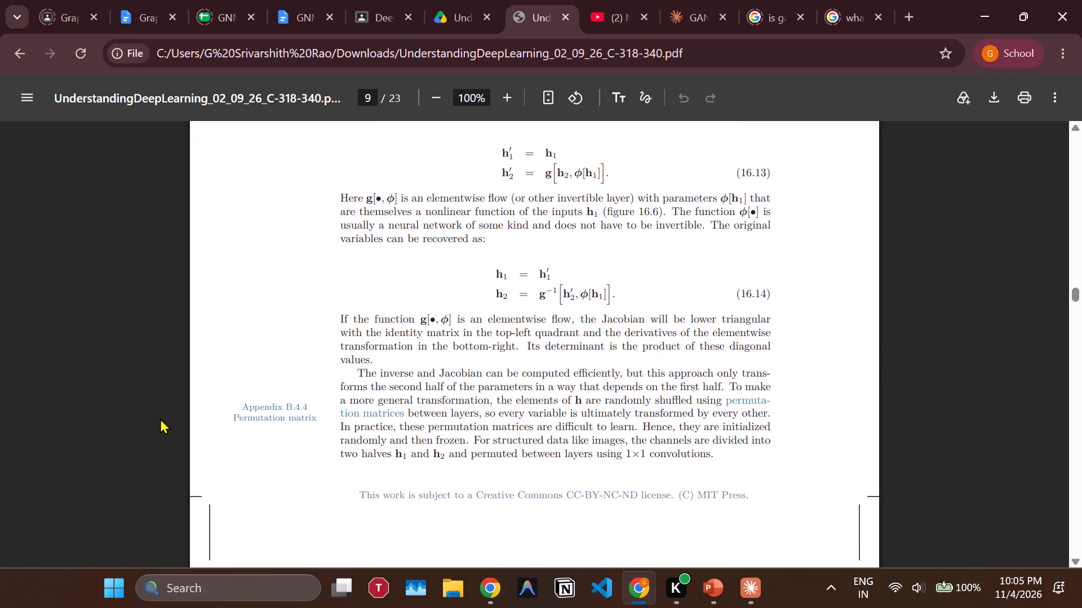
scroll(160, 418, down, 1)
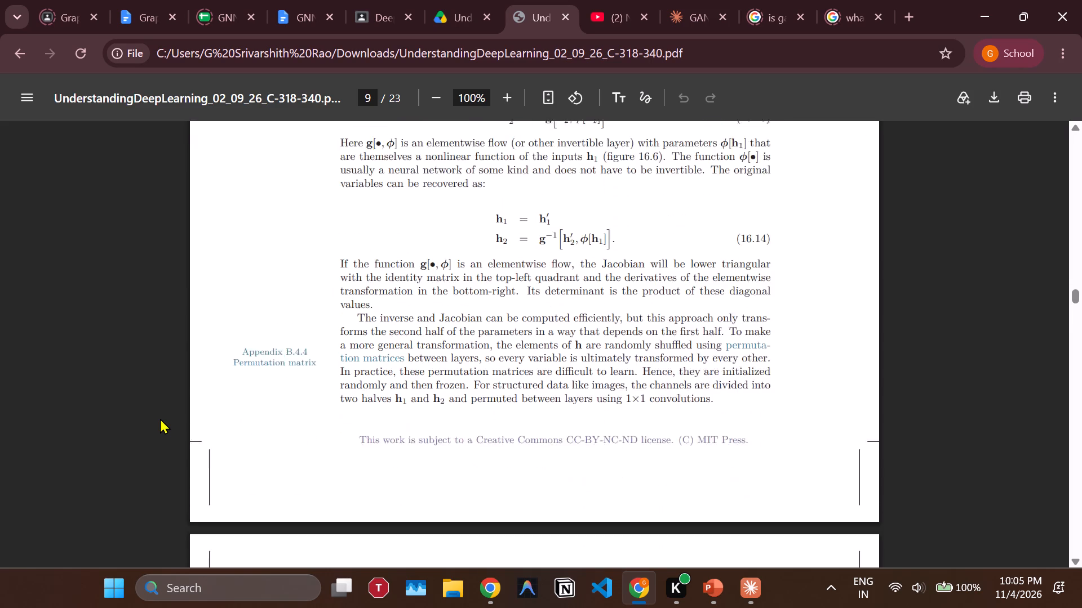
scroll(160, 418, down, 3)
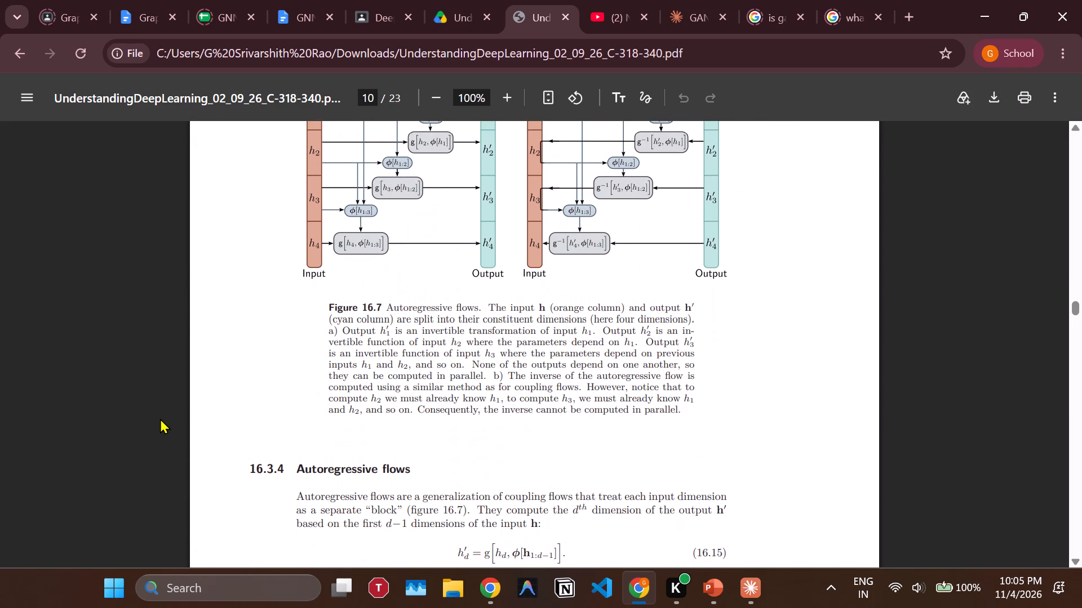
scroll(160, 418, down, 3)
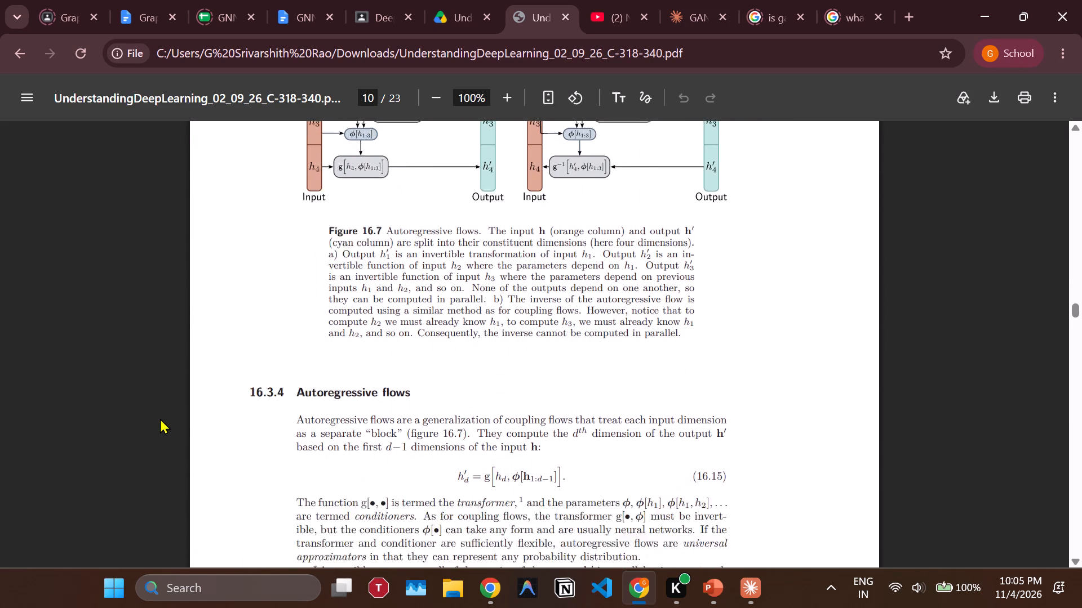
scroll(160, 418, down, 1)
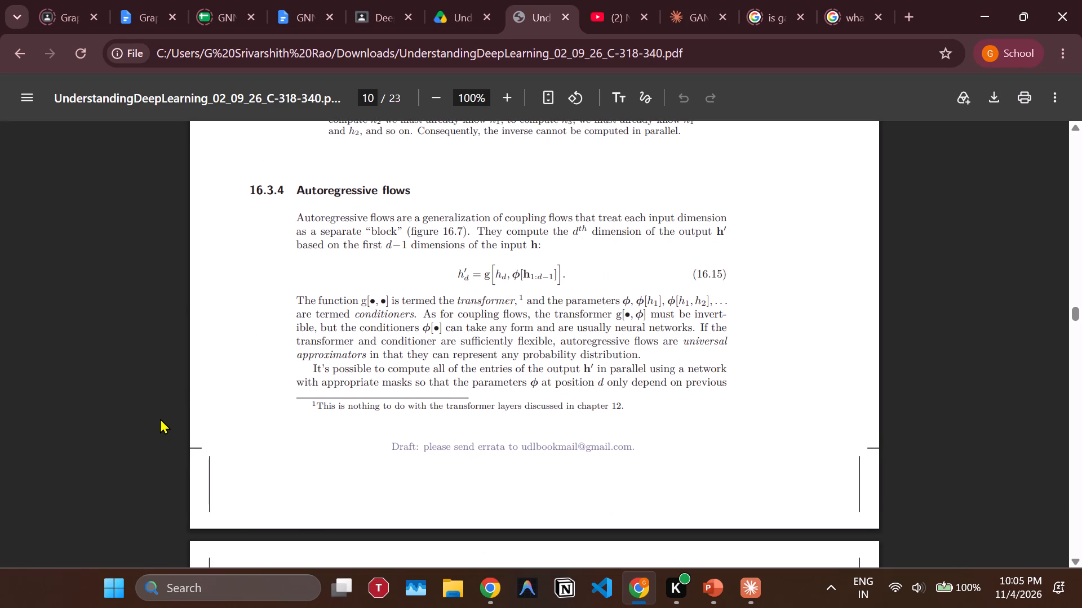
scroll(160, 418, down, 1)
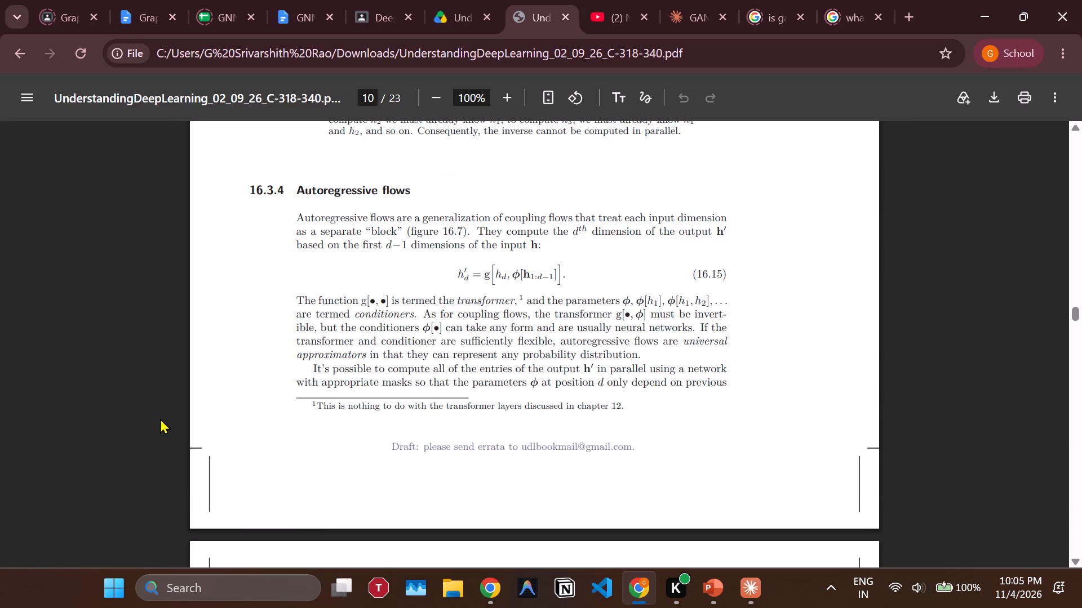
Skim the textbook's inverse autoregressive and residual flows sections, covering iRevNet, the Figure 16.9 contraction mappings and Hutchinson's trace estimator.
scroll(160, 418, down, 10)
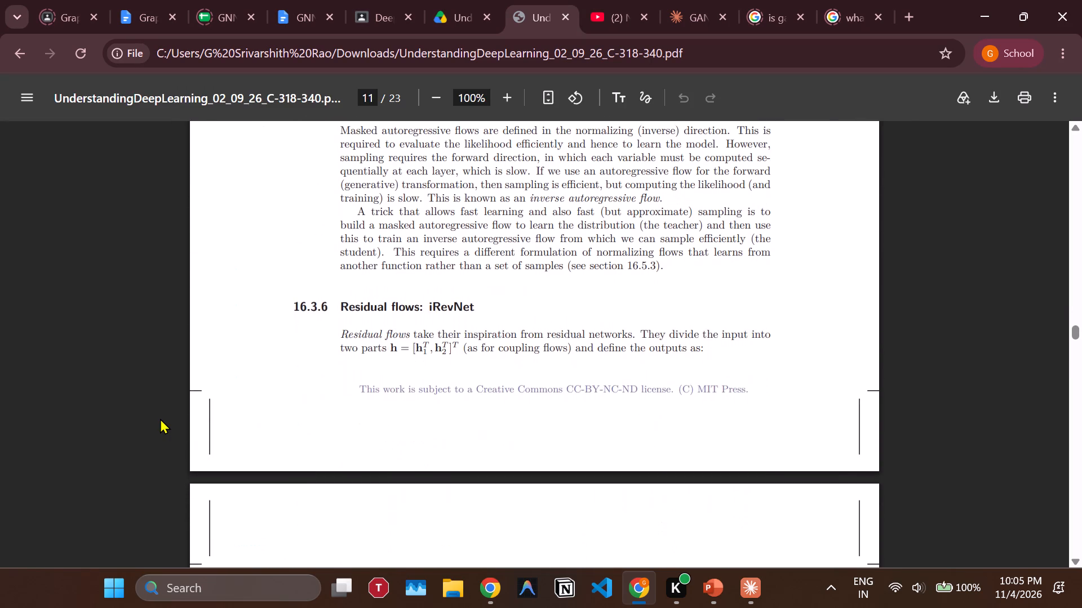
scroll(160, 418, down, 8)
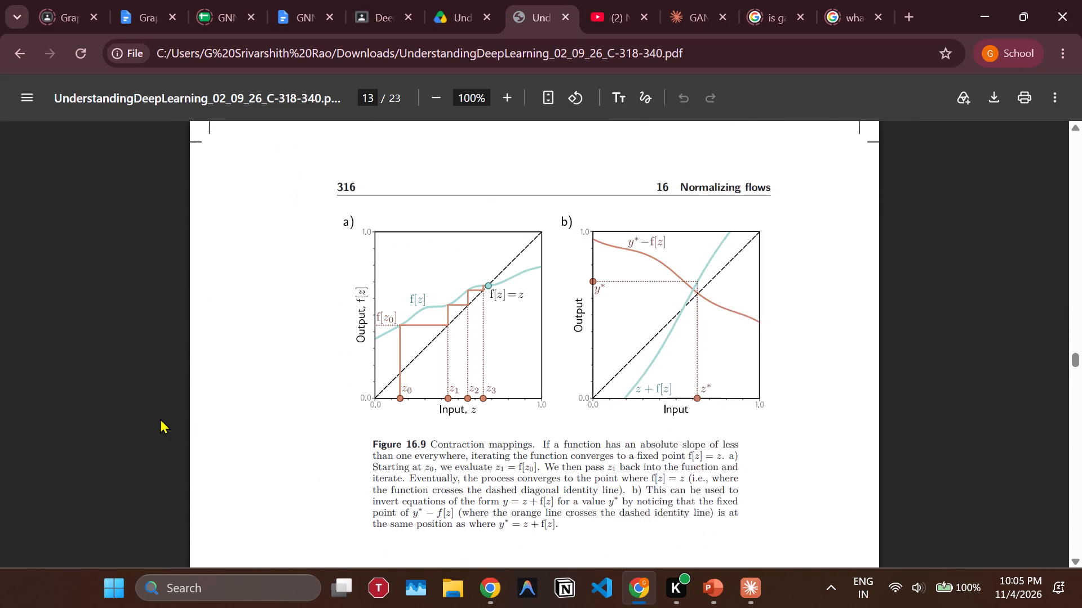
scroll(160, 418, down, 1)
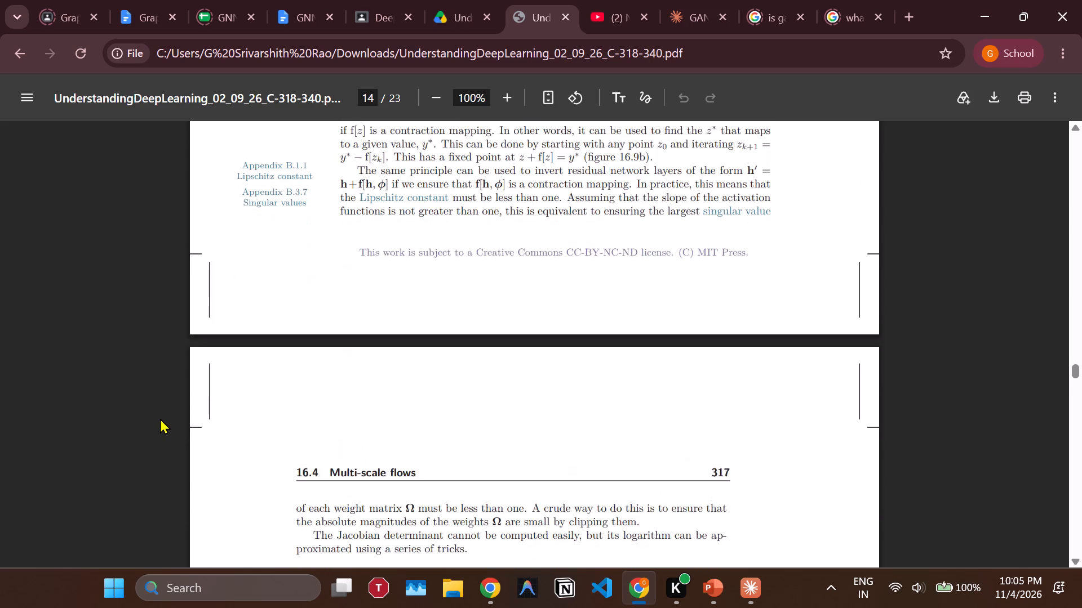
scroll(160, 418, down, 2)
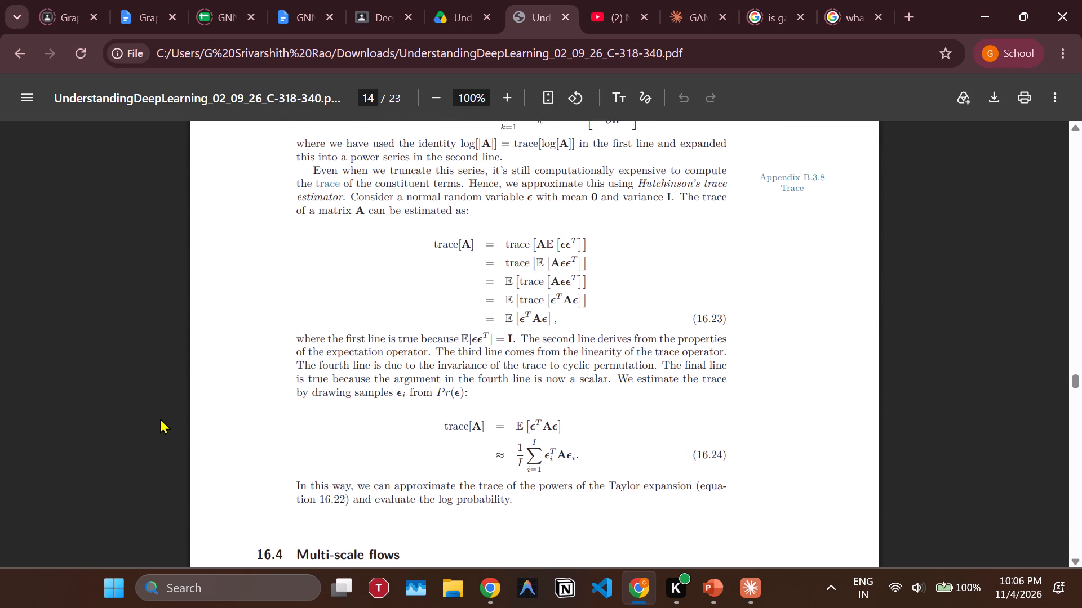
scroll(160, 418, down, 4)
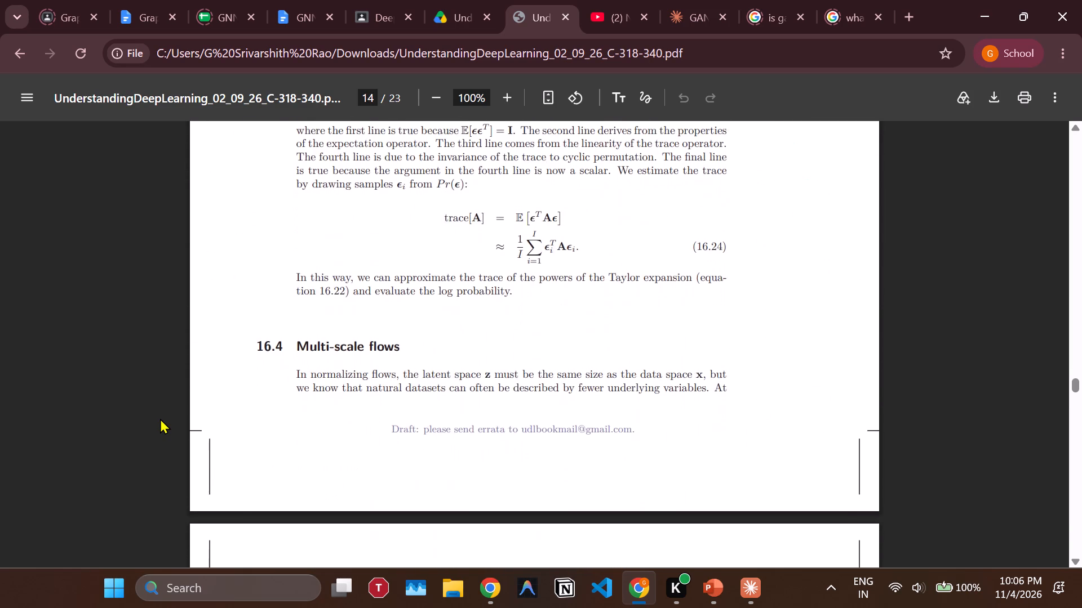
Skim the textbook's sections 16.4 Multi-scale flows and 16.5 Applications, including the density modeling and GLOW sample figures.
scroll(160, 418, down, 6)
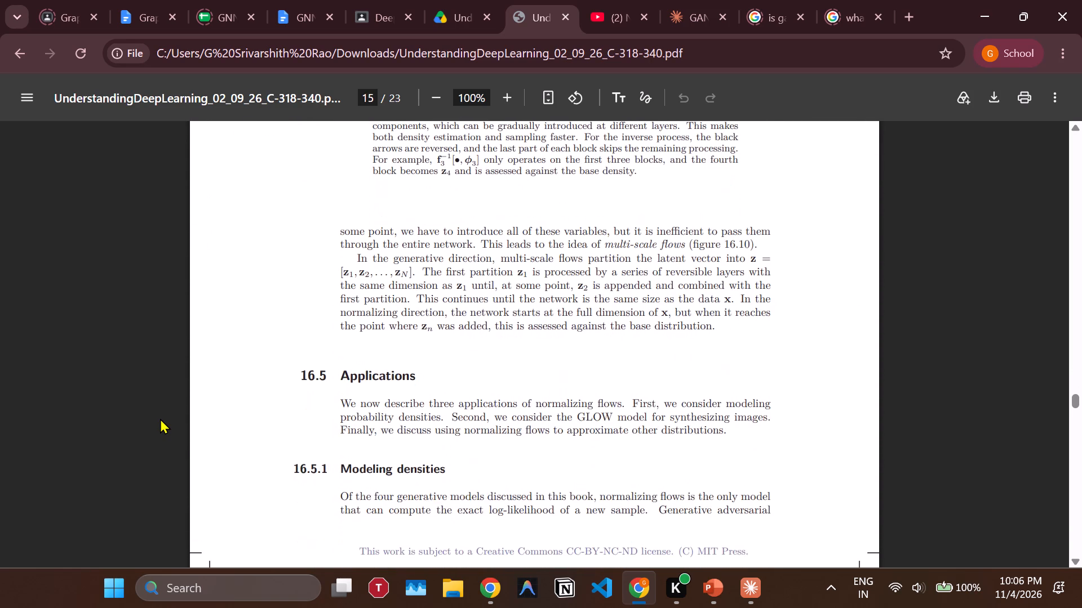
scroll(160, 418, down, 6)
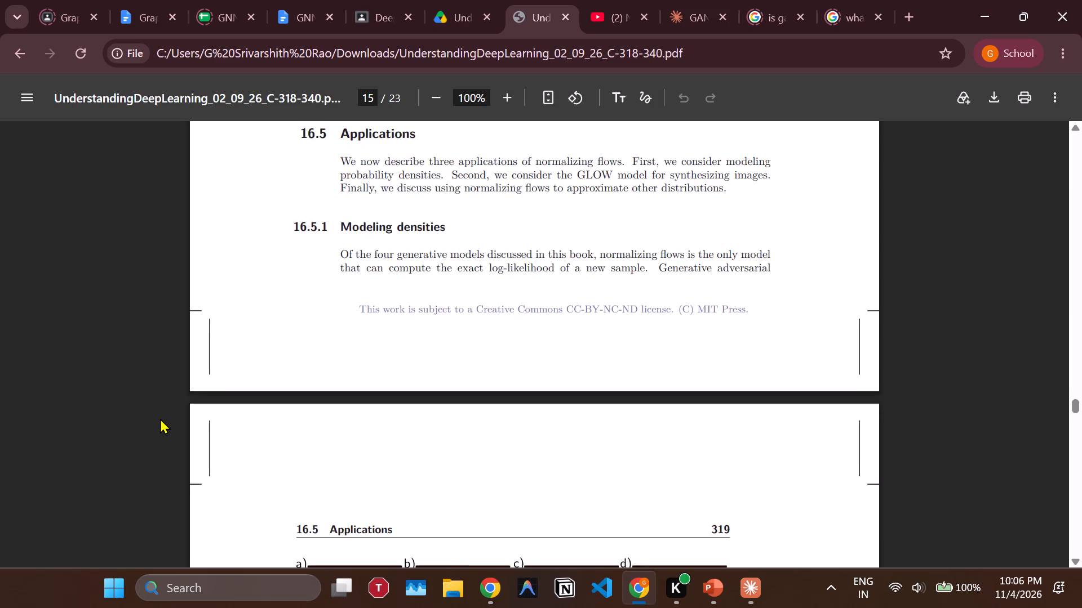
scroll(160, 418, down, 1)
scroll(160, 418, up, 5)
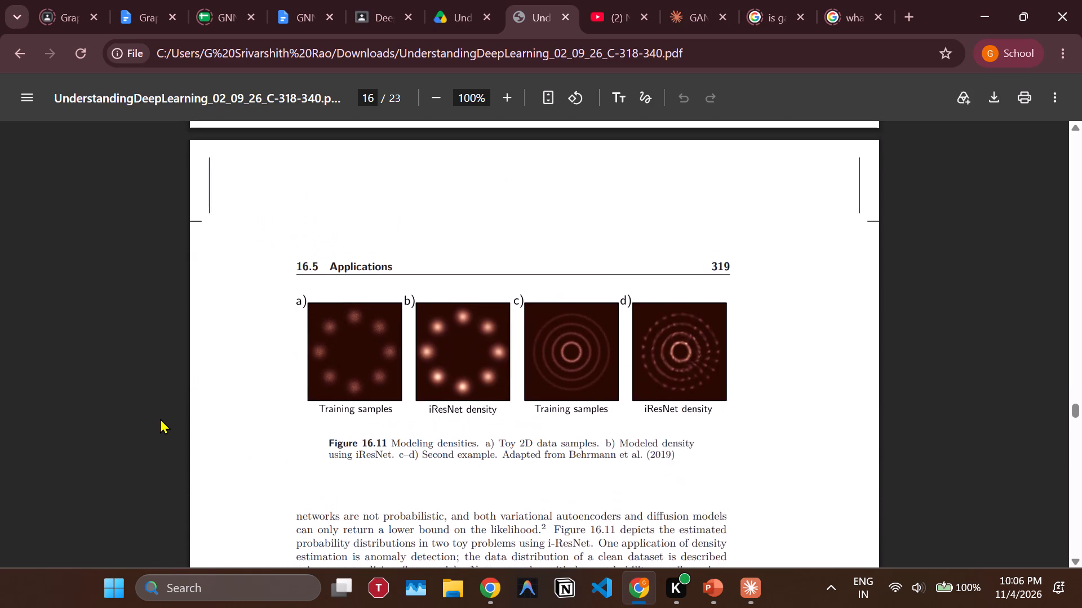
scroll(160, 418, down, 3)
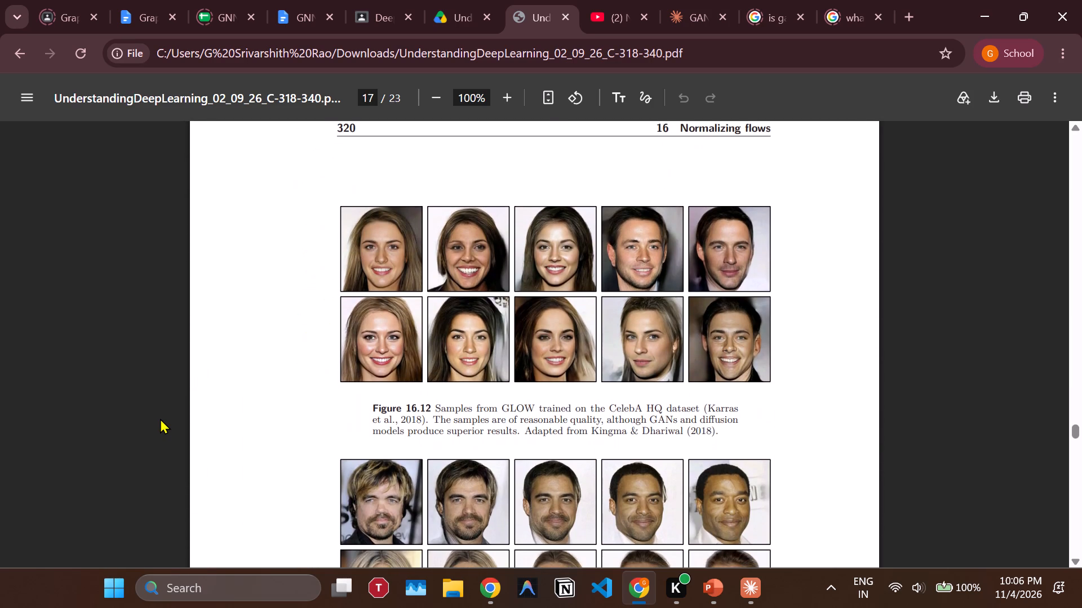
scroll(160, 418, down, 4)
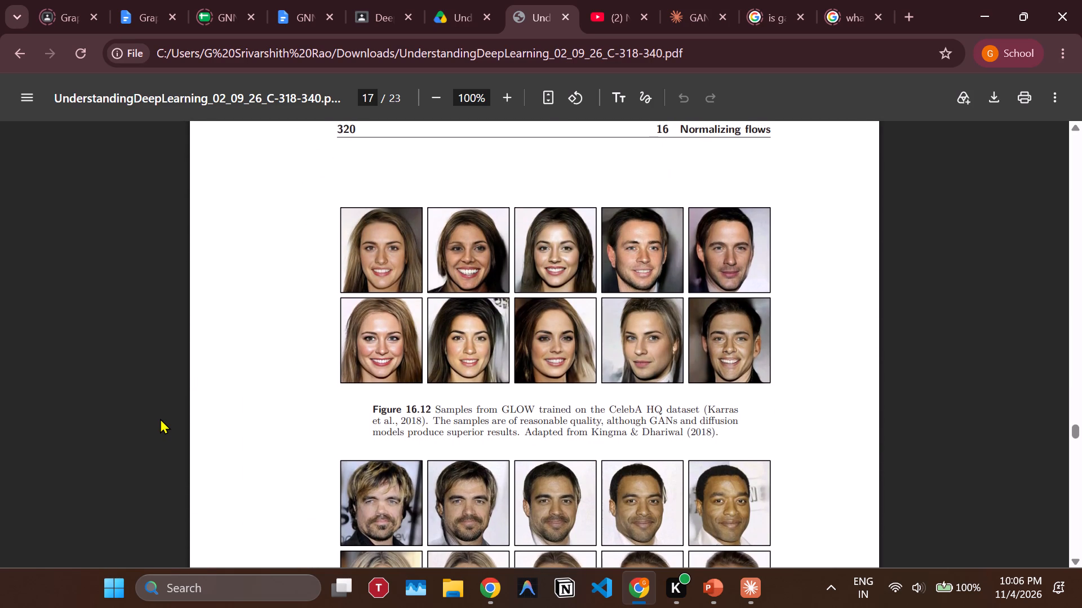
scroll(160, 418, up, 7)
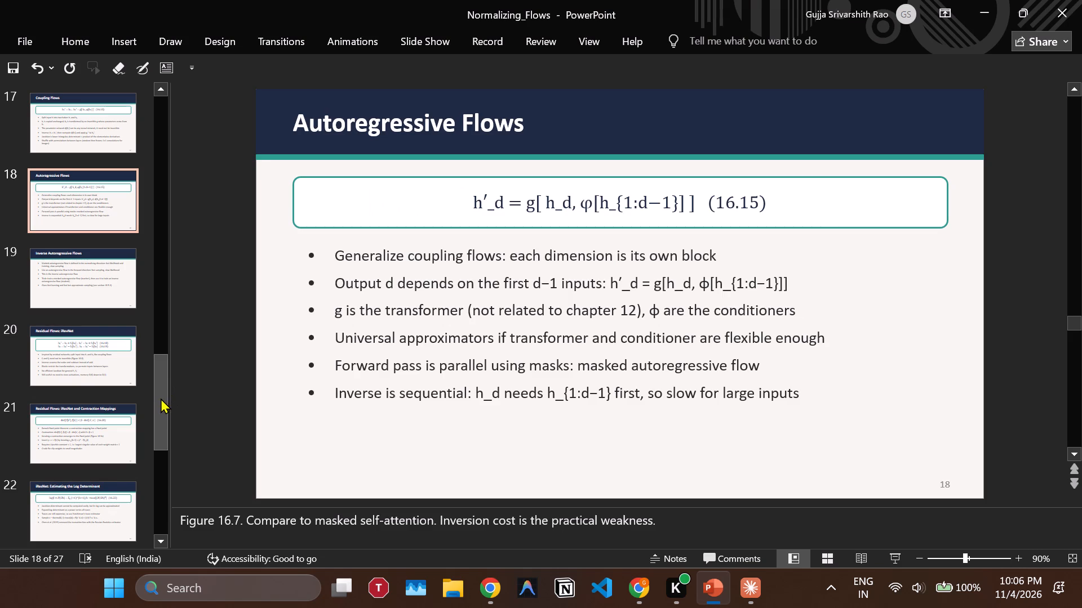
Switch to PowerPoint and review the slides from Autoregressive Flows through Residual Flows and iResNet to Multi-Scale Flows.
drag(161, 398, 161, 410)
key(Down)
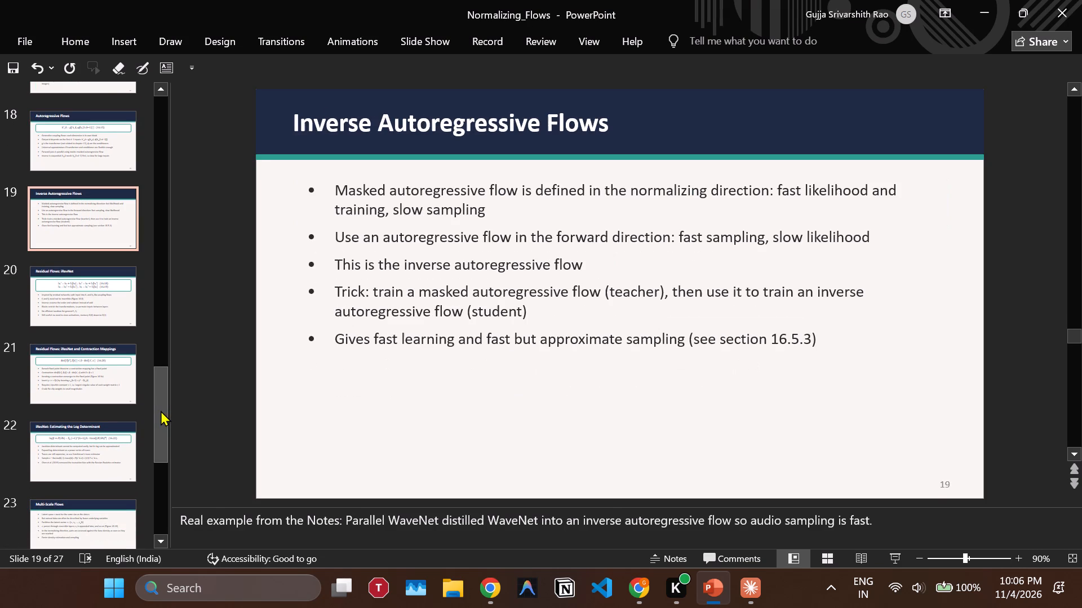
key(Down)
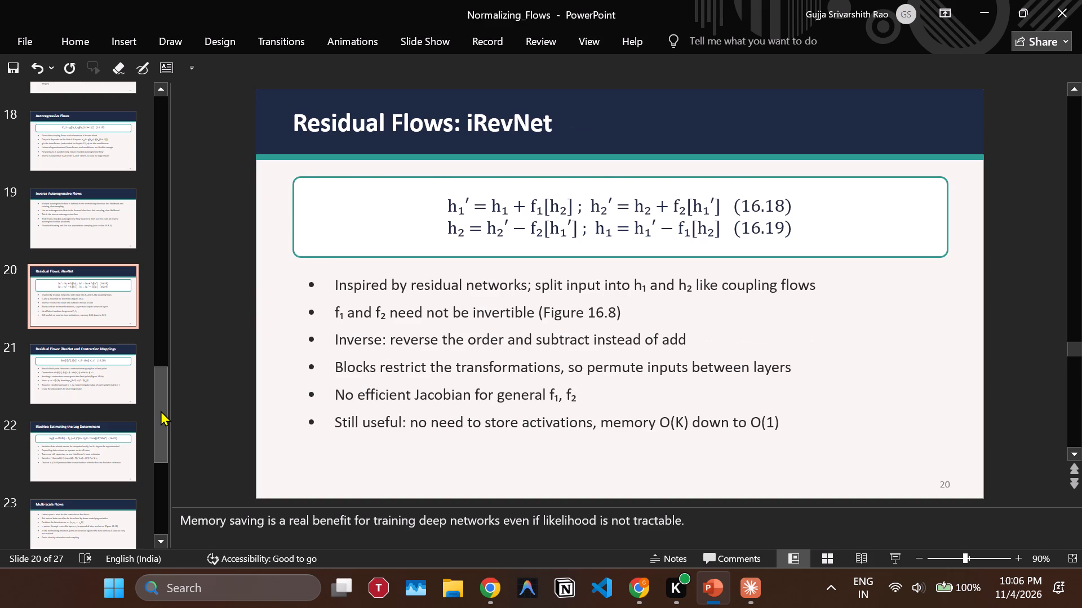
key(Up)
key(Up)
key(Up)
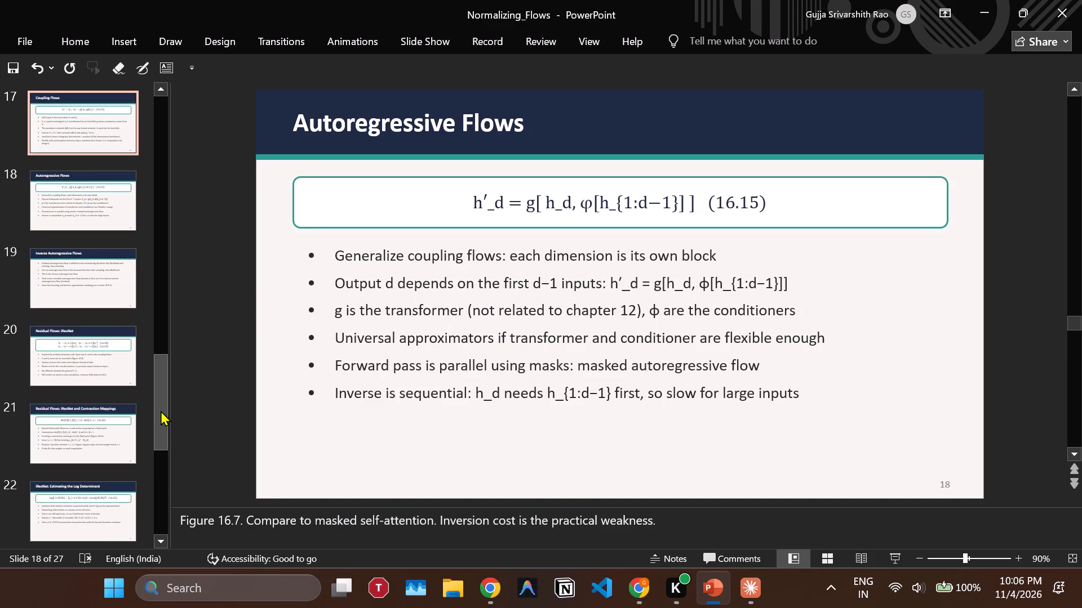
key(Down)
key(Down)
key(Down)
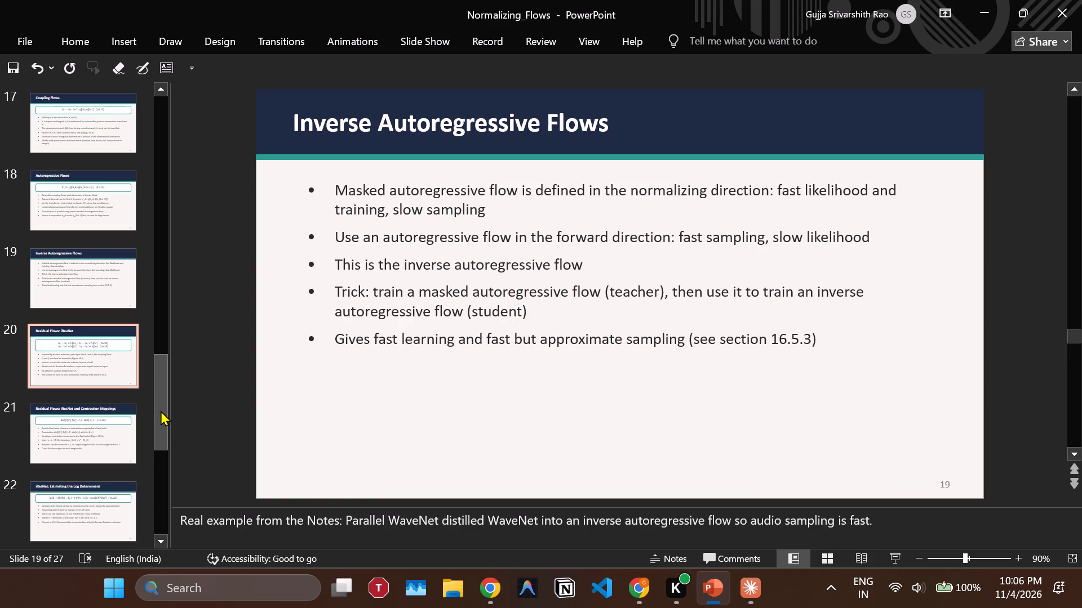
key(Down)
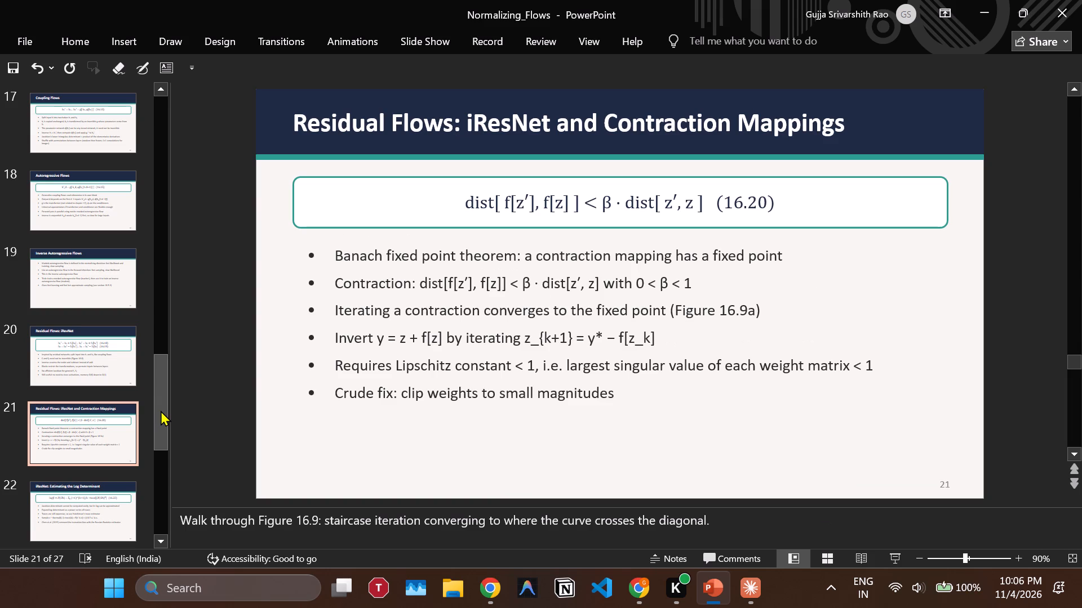
key(Down)
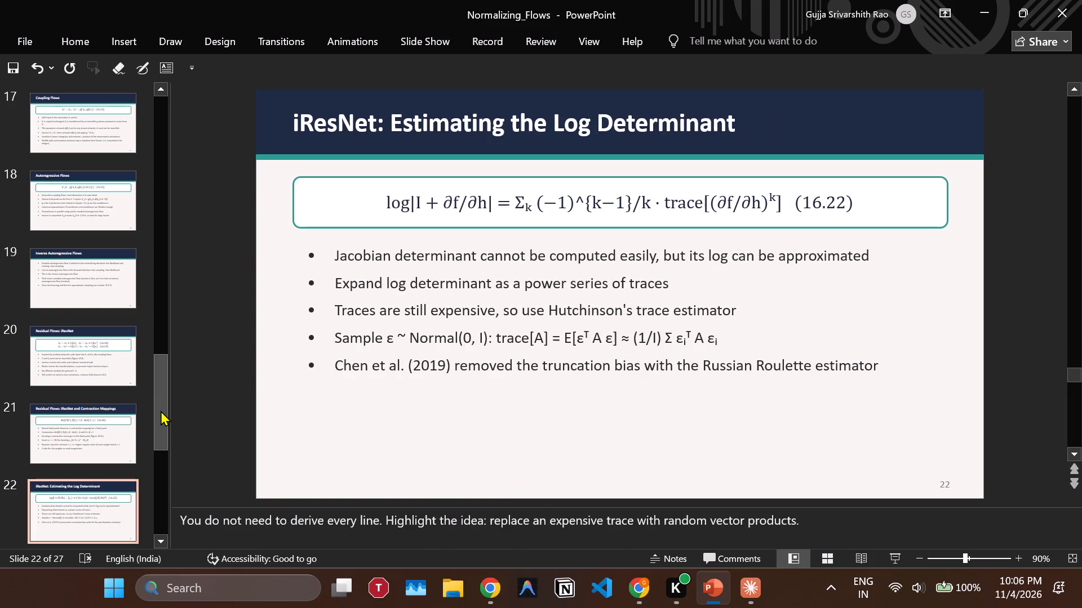
key(Down)
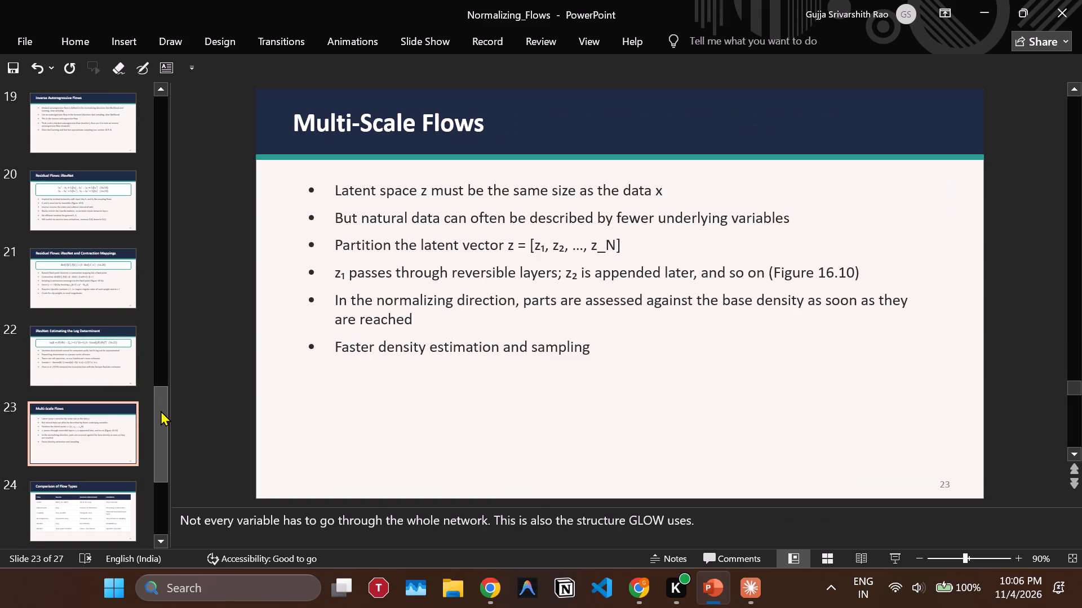
key(Down)
key(Up)
key(Down)
key(Up)
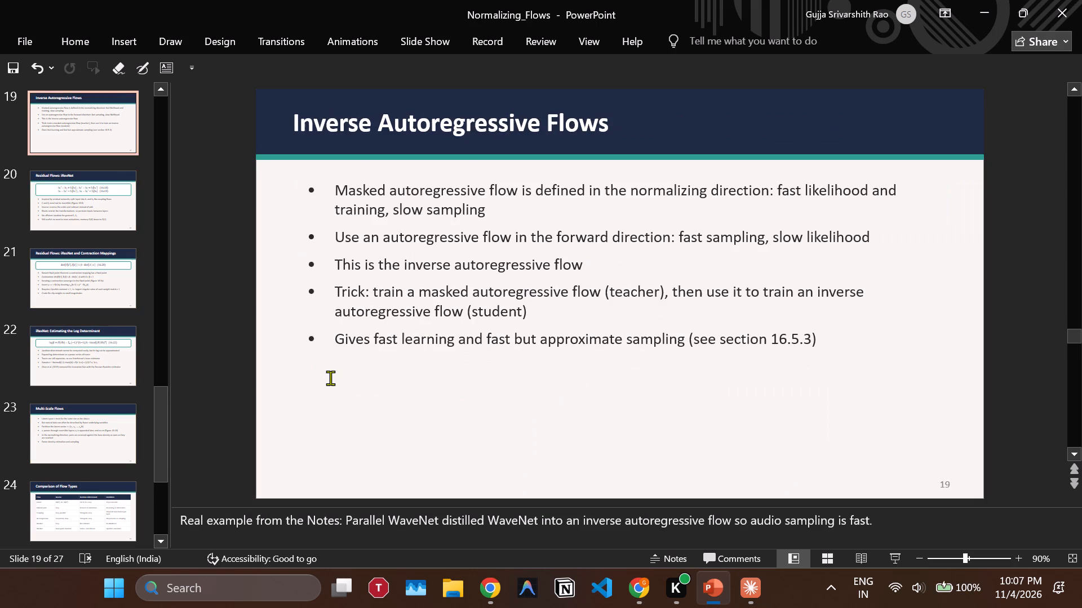
key(Page_Up)
key(Page_Up)
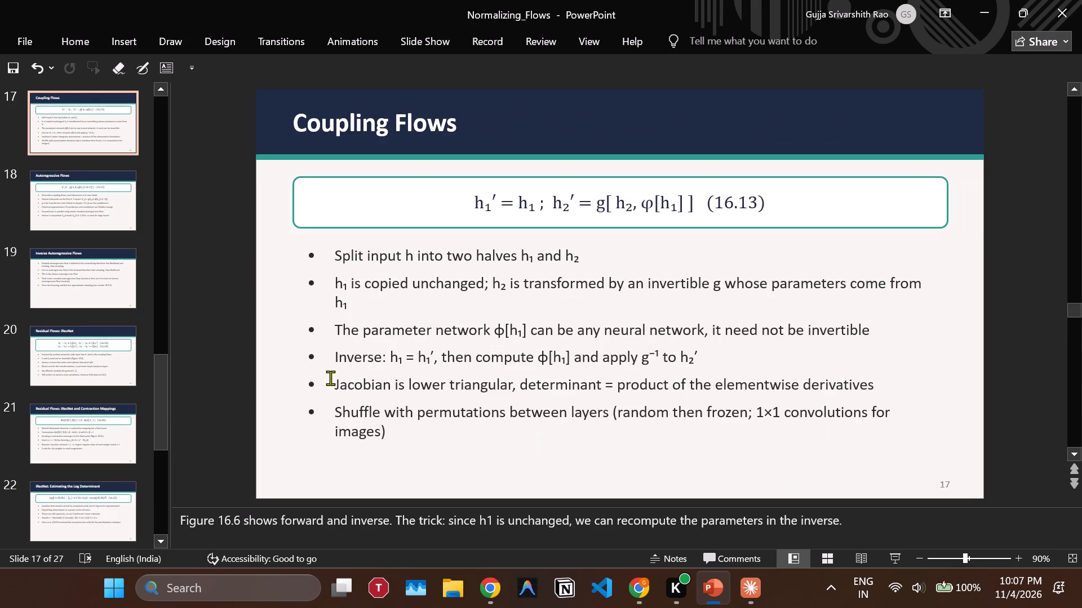
On the Autoregressive Flows slide, delete the parenthetical "(not related to chapter 12)" so the bullet reads "g is the transformer, ϕ are the conditioners".
key(Page_Down)
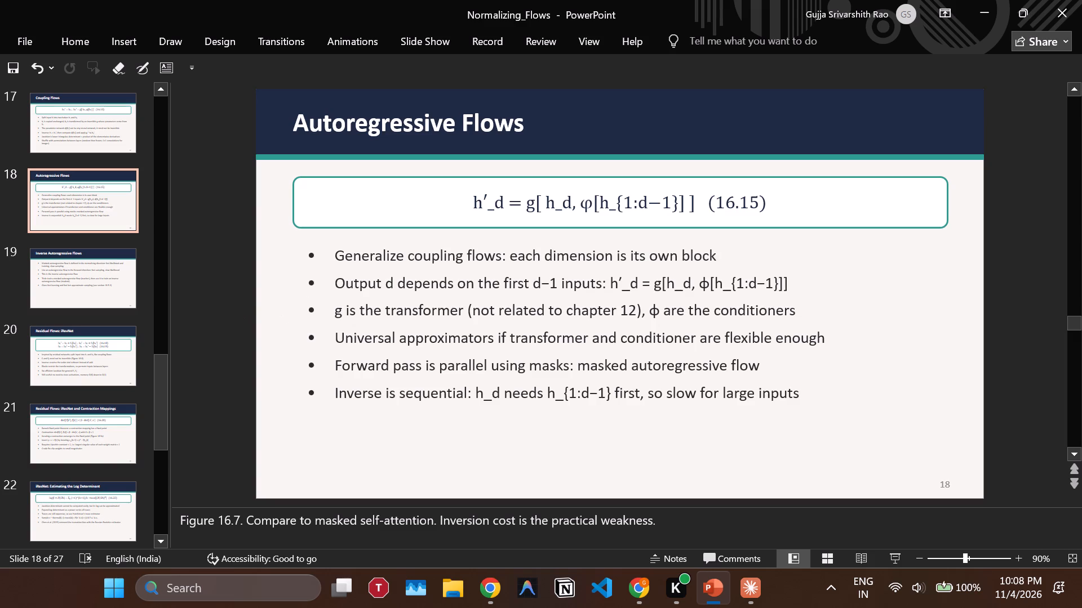
click(634, 312)
key(Right)
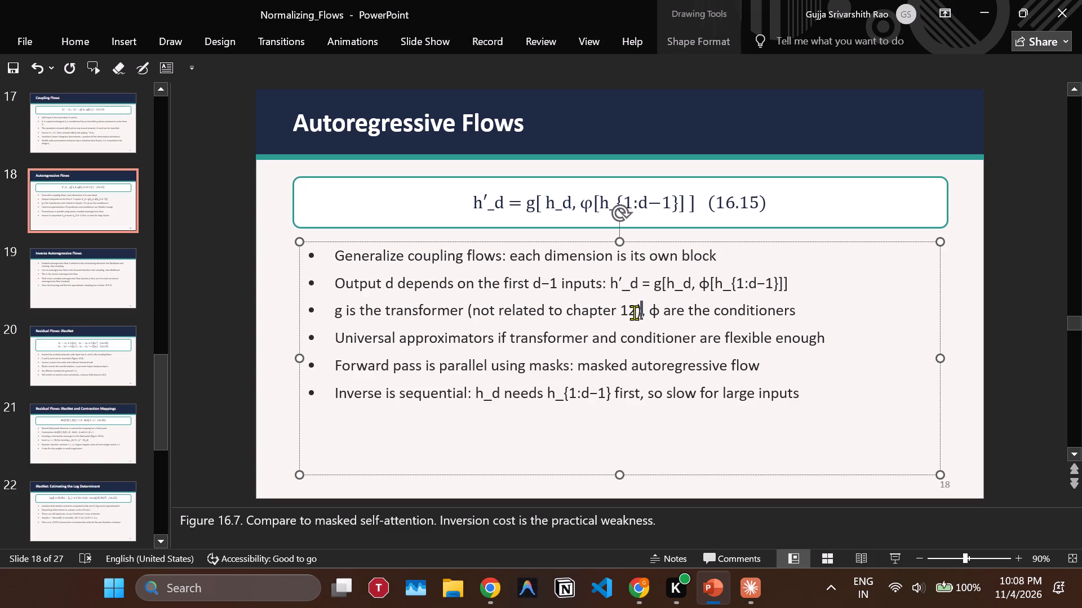
key(BackSpace)
key(BackSpace)
key(BackSpace)
key(BackSpace)
key(BackSpace)
key(BackSpace)
key(BackSpace)
key(BackSpace)
key(BackSpace)
key(BackSpace)
key(BackSpace)
key(BackSpace)
key(BackSpace)
key(BackSpace)
key(BackSpace)
key(BackSpace)
key(BackSpace)
key(BackSpace)
key(BackSpace)
key(BackSpace)
key(BackSpace)
key(BackSpace)
key(BackSpace)
key(BackSpace)
key(BackSpace)
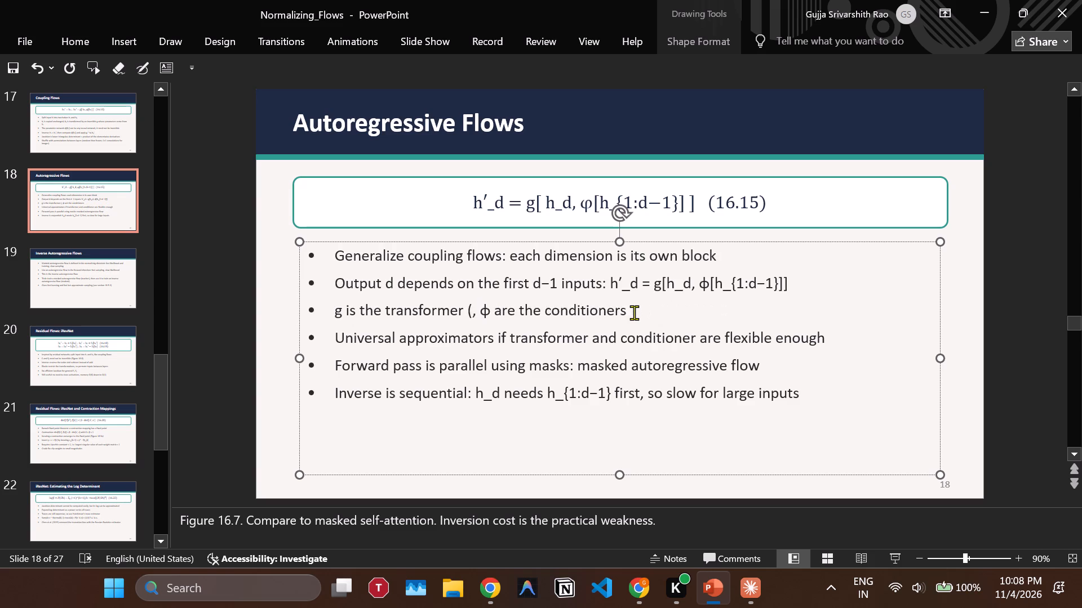
key(BackSpace)
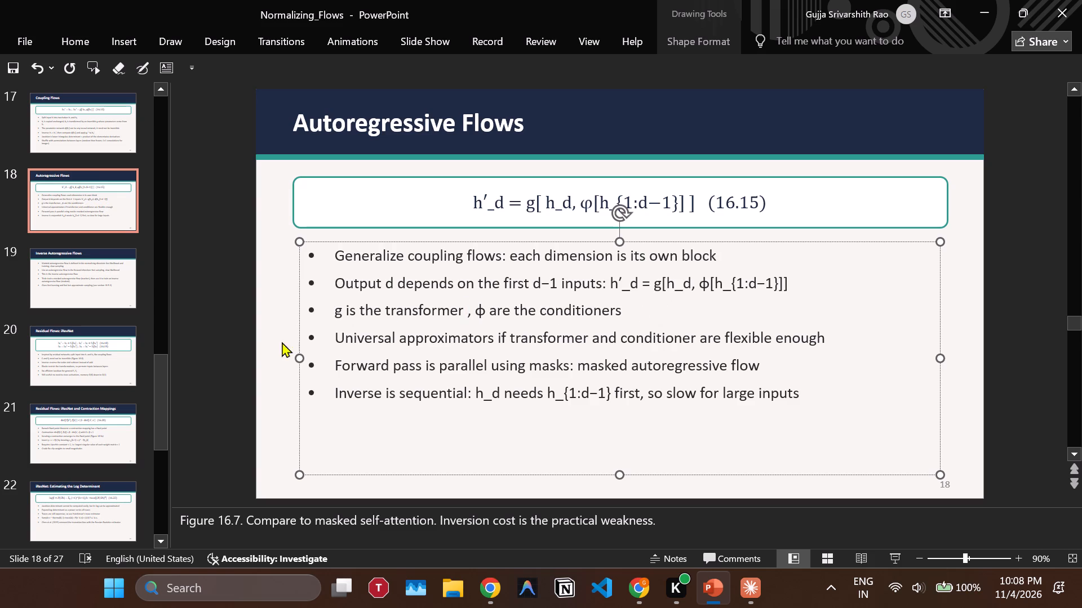
key(BackSpace)
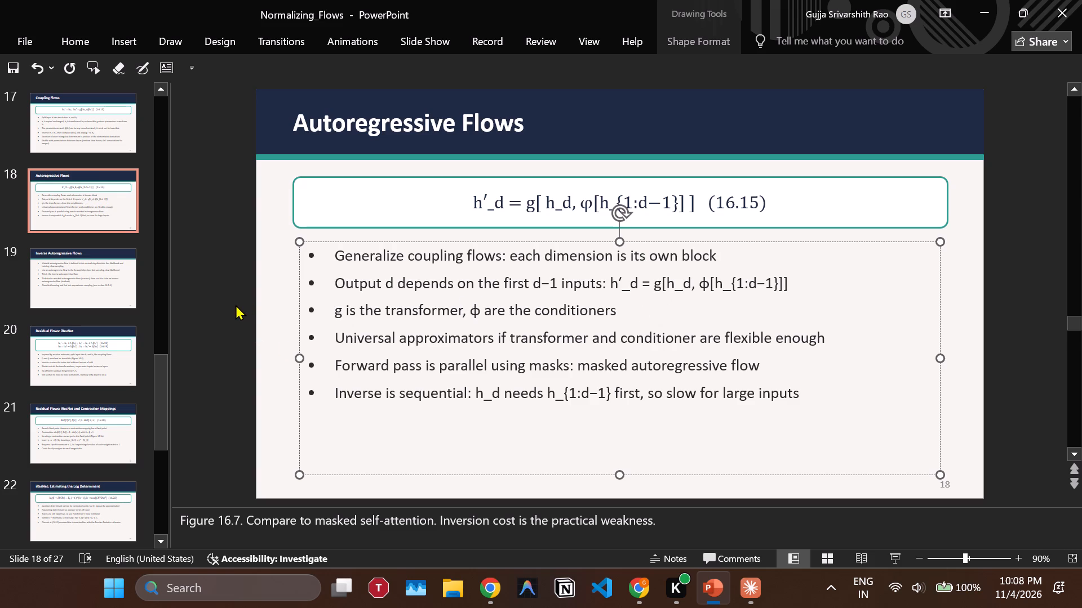
click(236, 305)
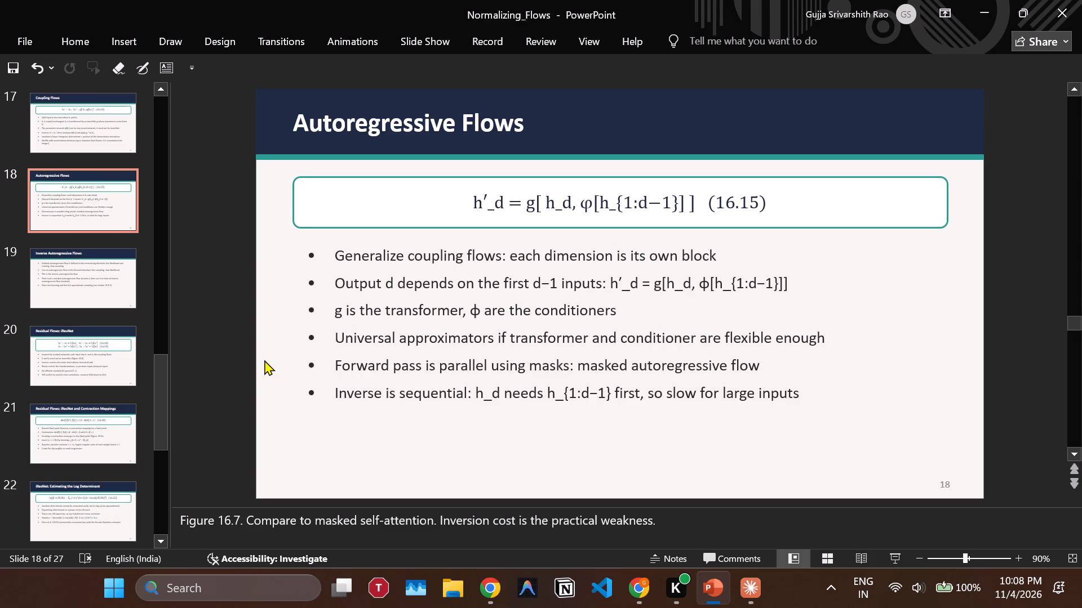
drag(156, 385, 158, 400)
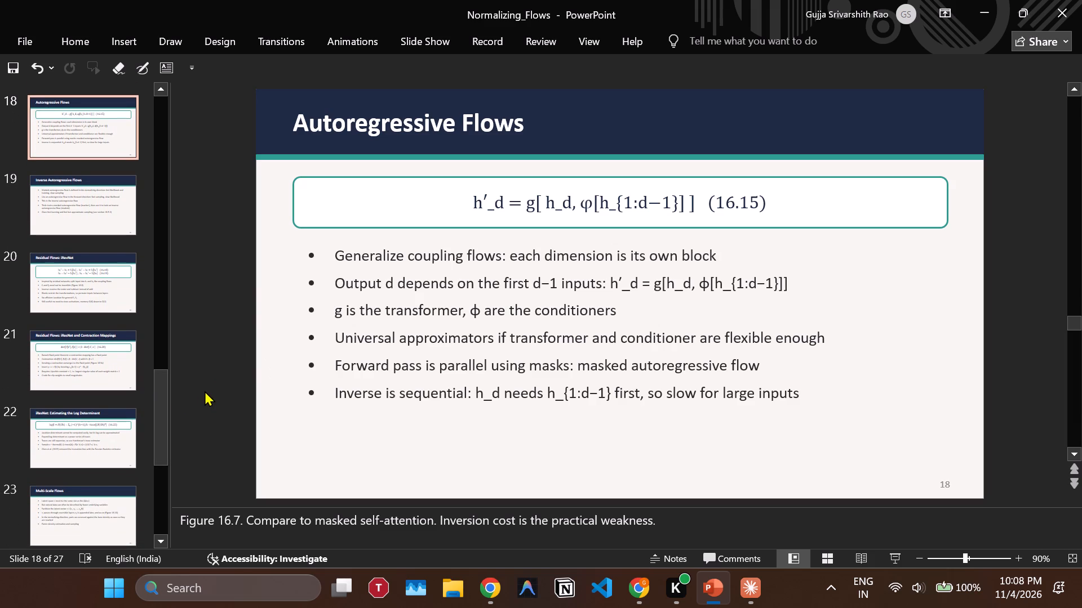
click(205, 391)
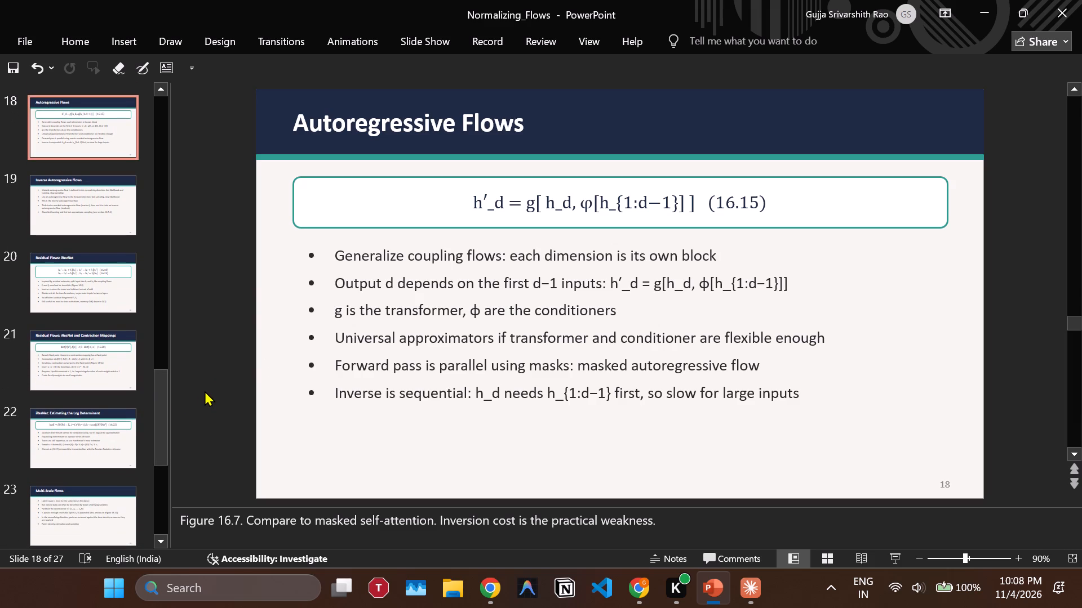
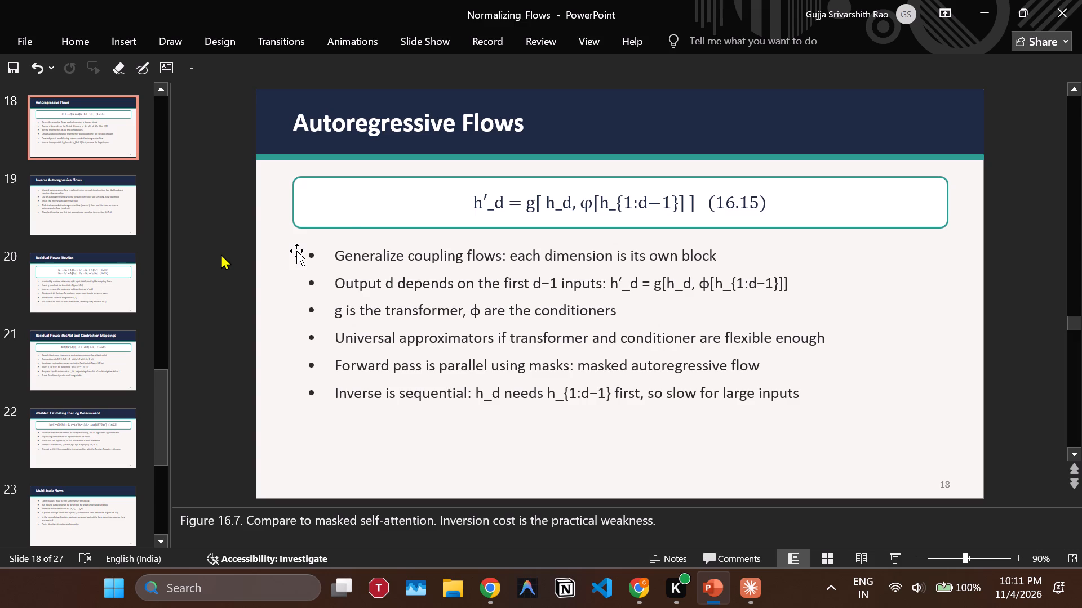
Review the slides after Autoregressive Flows through to the Summary, and return to the Inverse Autoregressive Flows slide.
key(Page_Down)
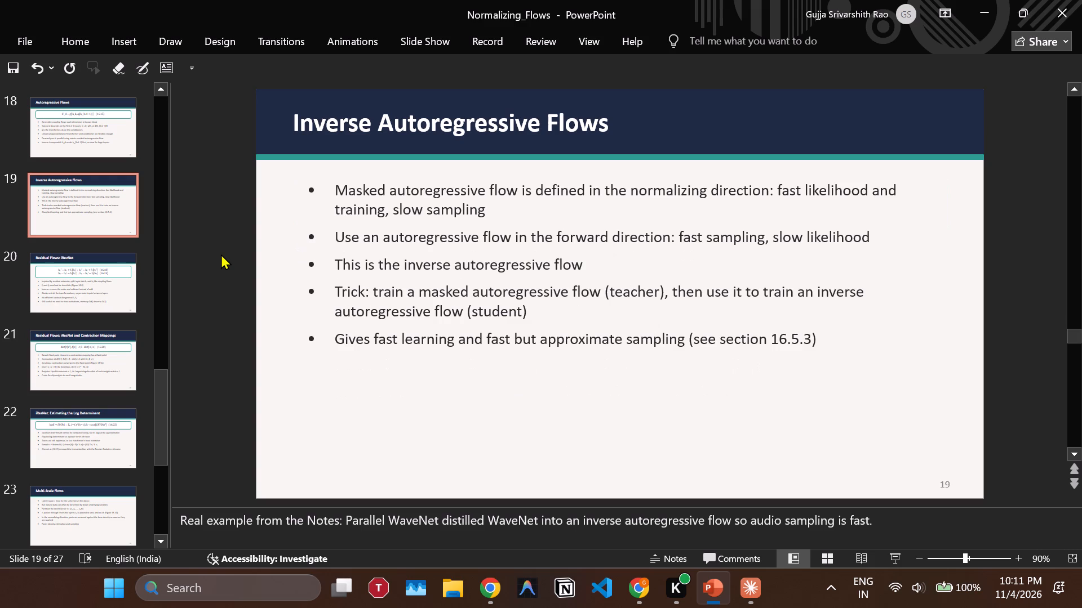
key(Page_Down)
key(Page_Down)
key(Page_Down)
key(Page_Down)
key(Page_Down)
key(Page_Down)
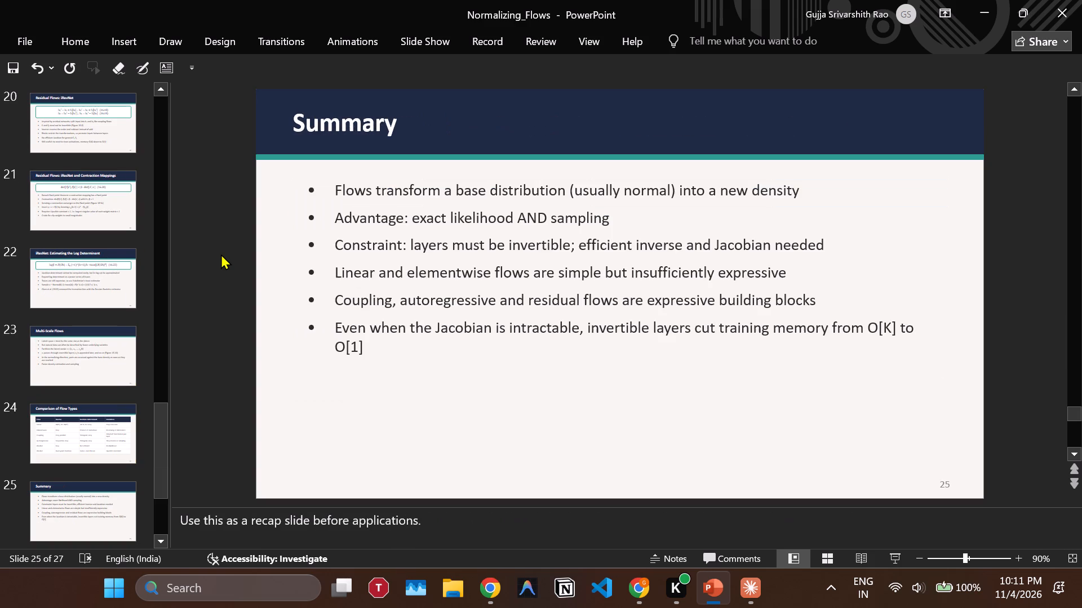
key(Page_Up)
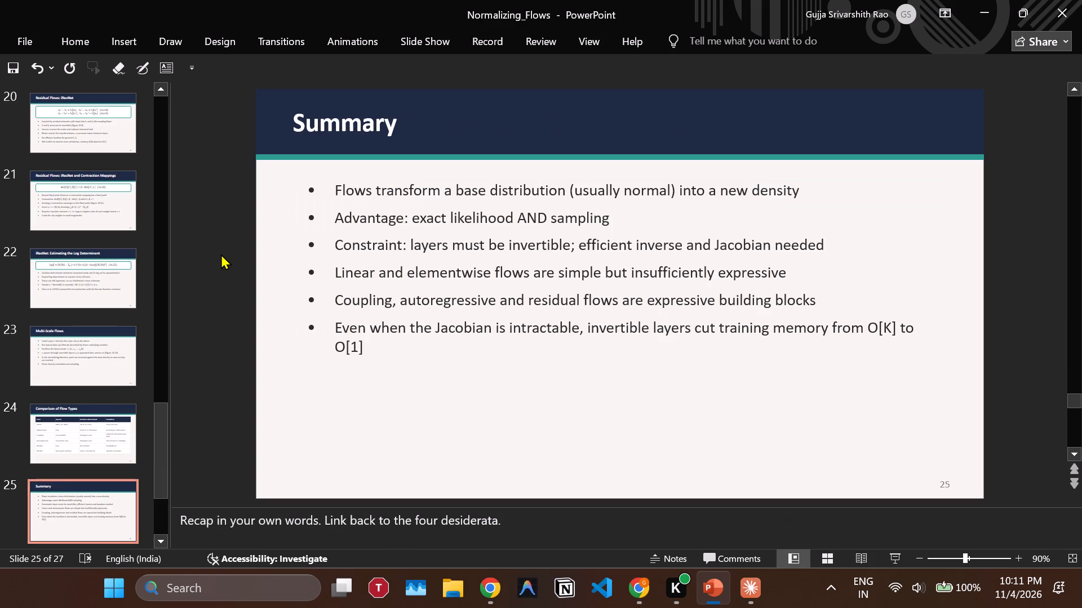
key(Page_Up)
key(Page_Up)
key(Page_Up)
key(Page_Up)
key(Page_Up)
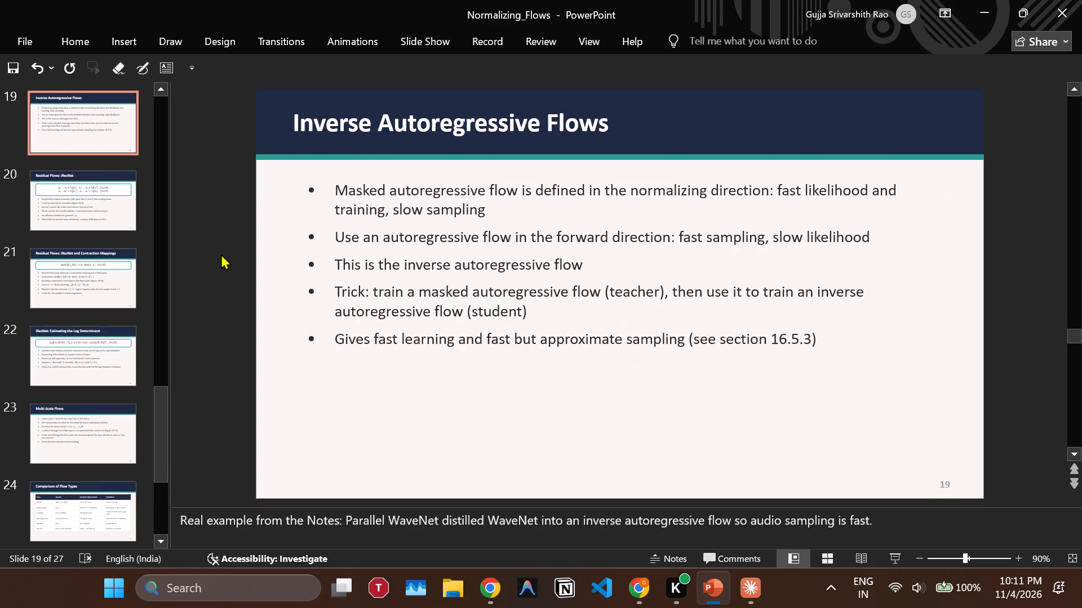
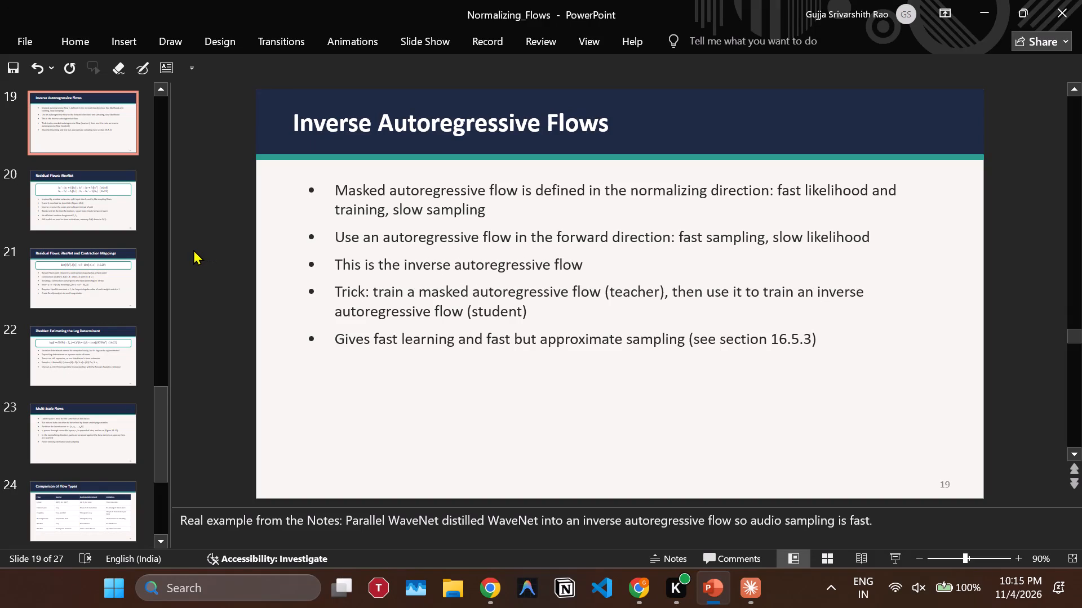
Go back to the Autoregressive Flows slide that precedes Inverse Autoregressive Flows.
key(Page_Up)
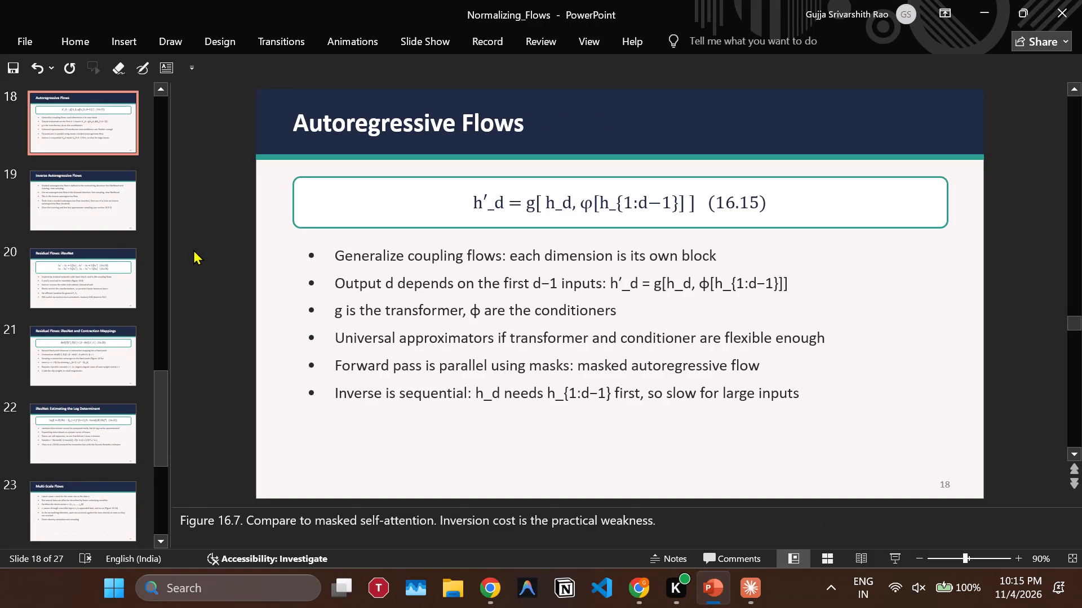
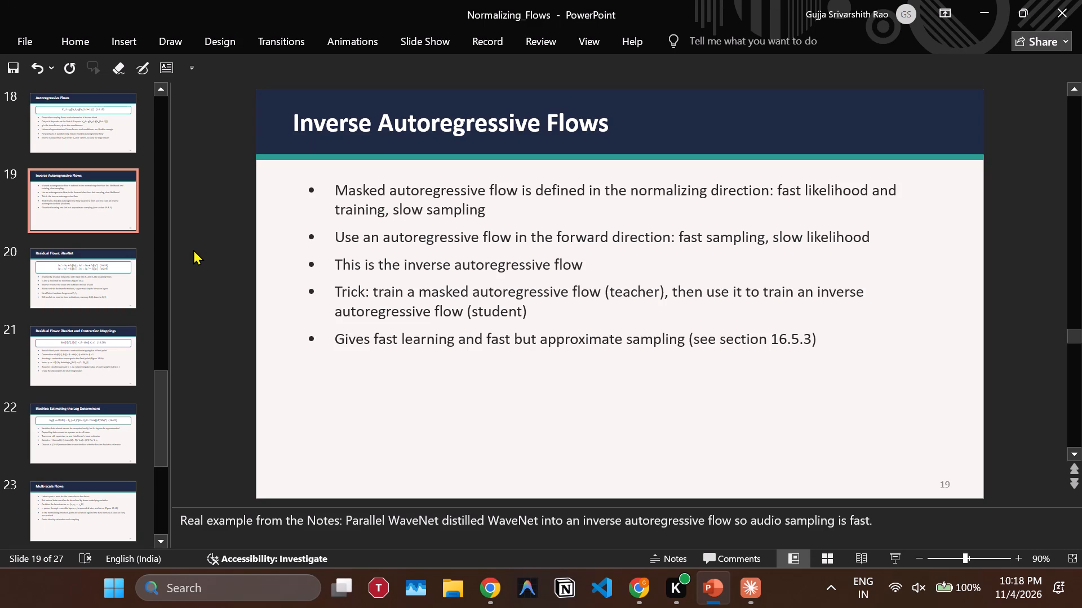
Review the slides from Inverse Autoregressive Flows through iResNet: Estimating the Log Determinant, then return to Inverse Autoregressive Flows.
key(Down)
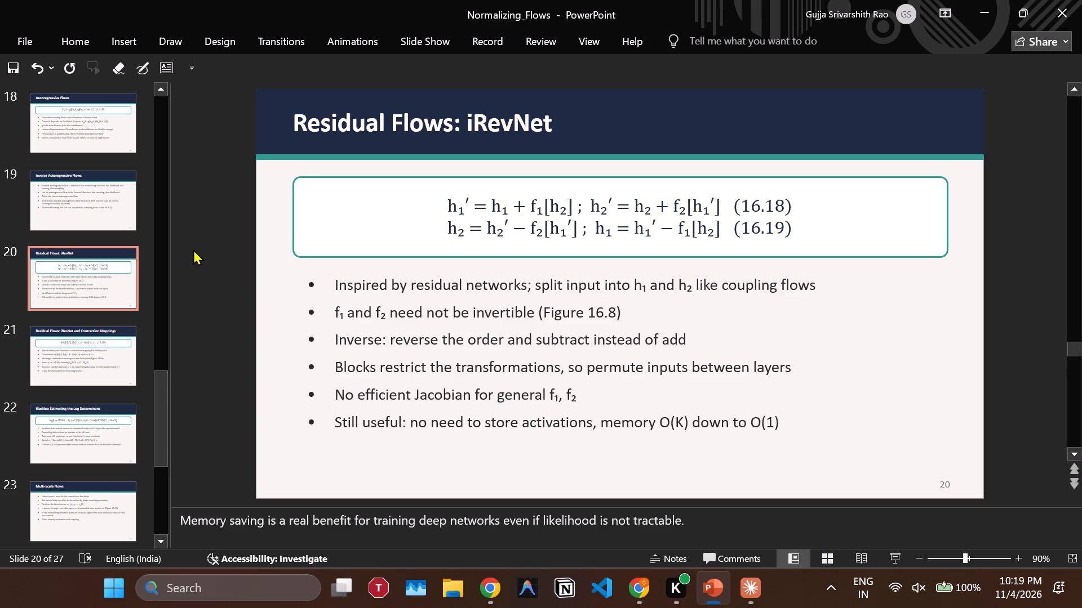
key(Down)
key(Down)
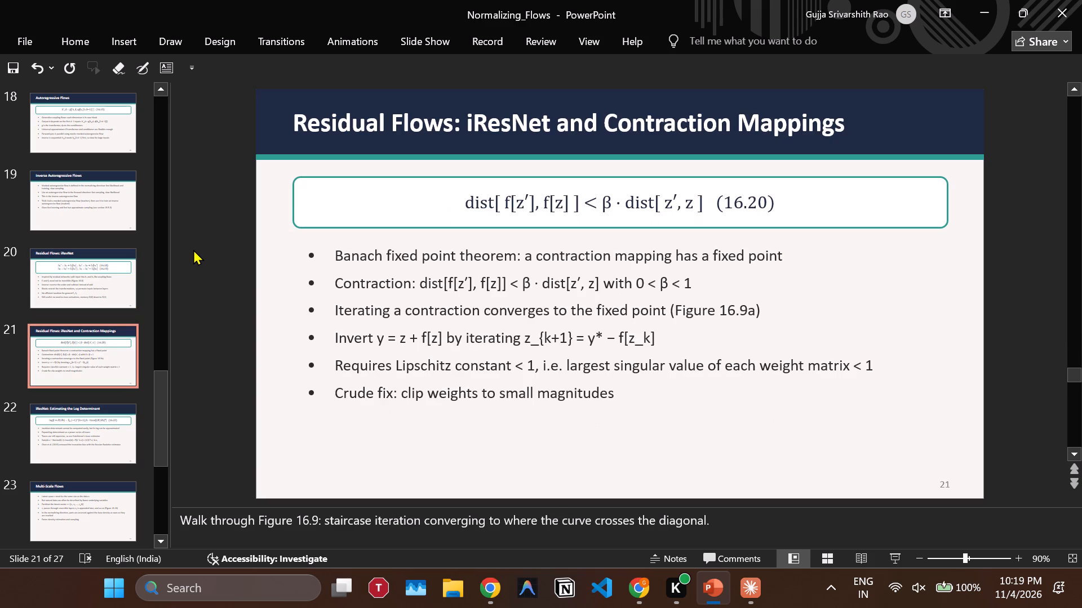
key(Down)
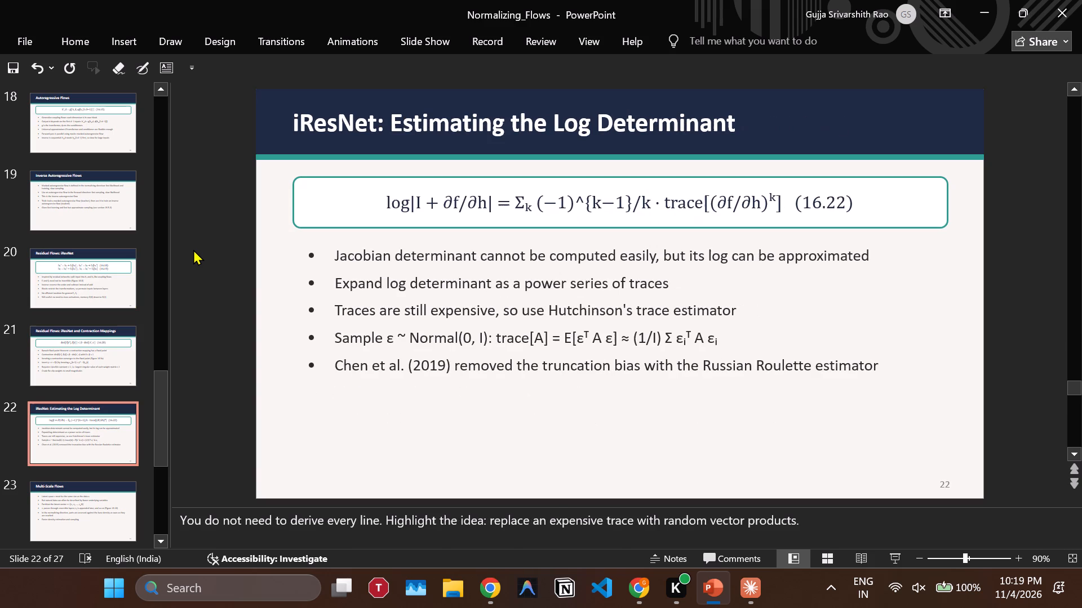
key(Up)
key(Up)
key(Up)
key(Up)
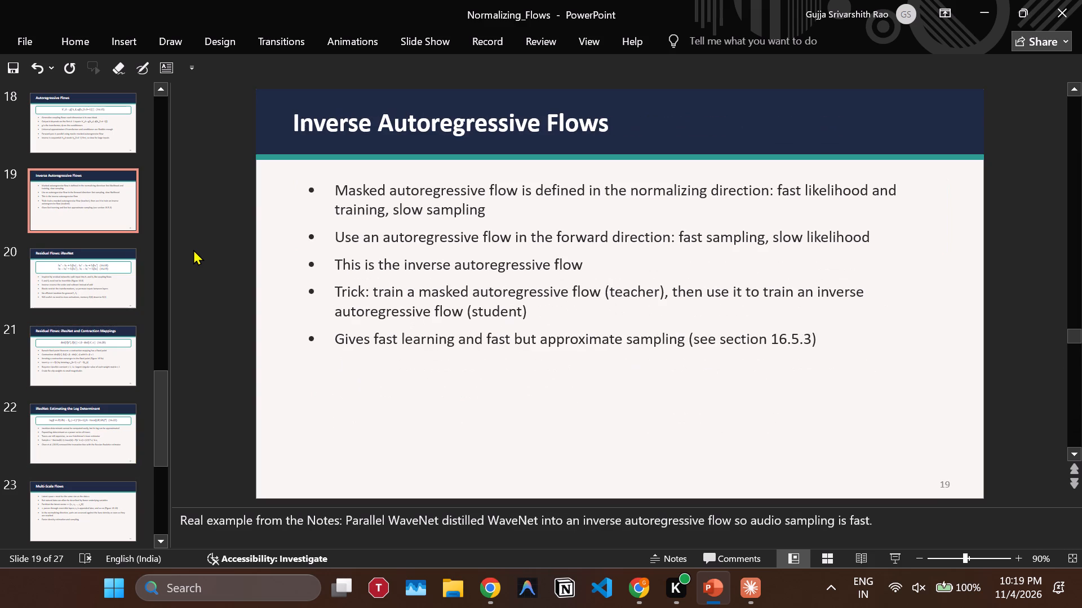
key(Up)
key(Down)
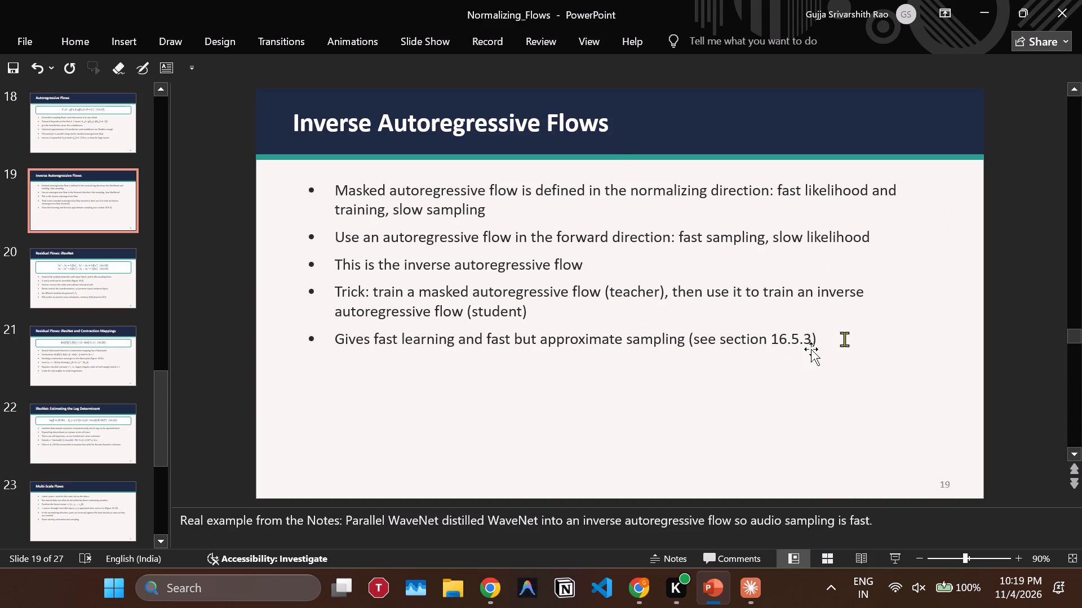
Delete the reference "(see section 16.5.3)" from the last bullet of the Inverse Autoregressive Flows slide.
click(839, 338)
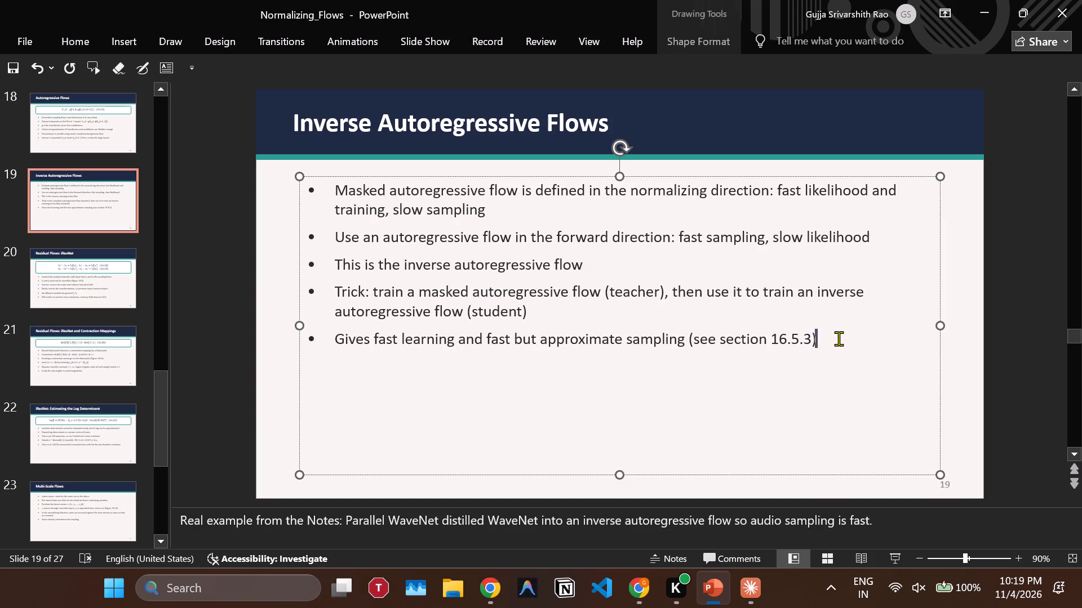
key(ctrl+BackSpace)
key(ctrl+BackSpace)
key(ctrl+BackSpace)
key(ctrl+BackSpace)
key(BackSpace)
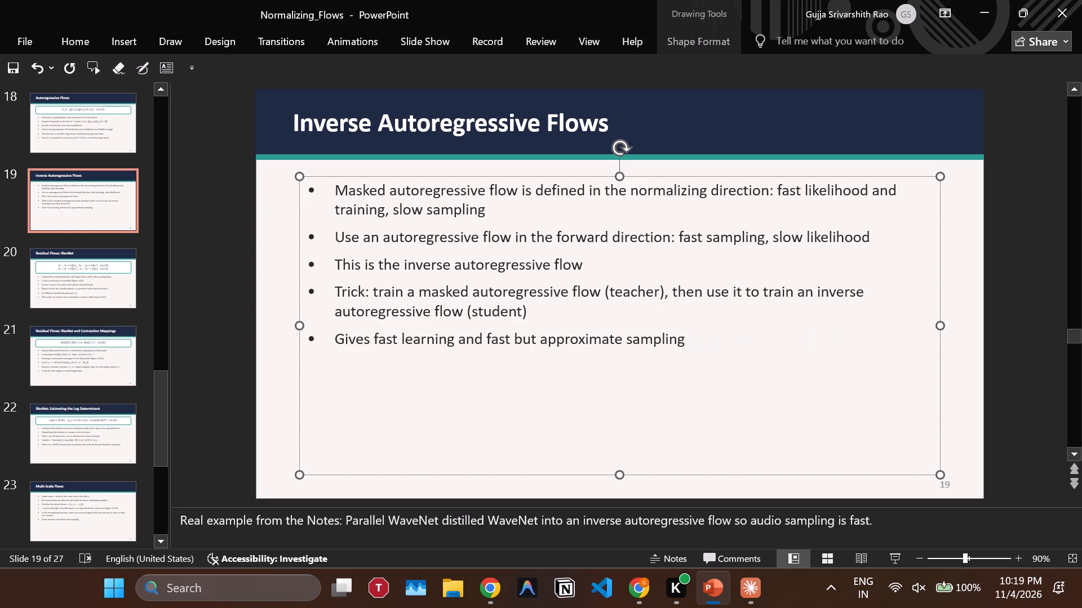
click(224, 312)
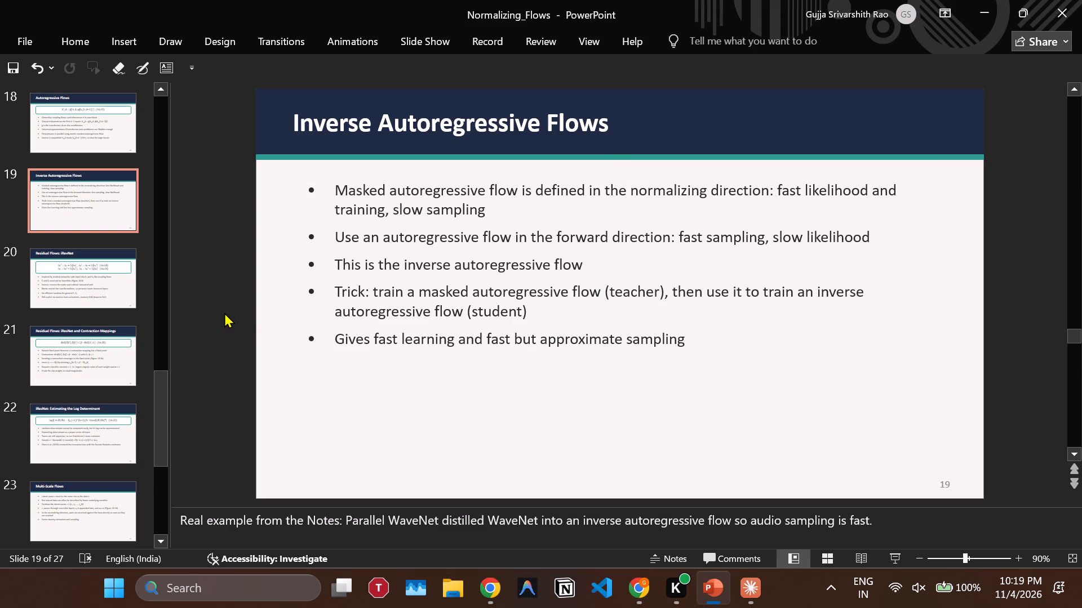
Go to the Residual Flows: iRevNet slide.
key(Down)
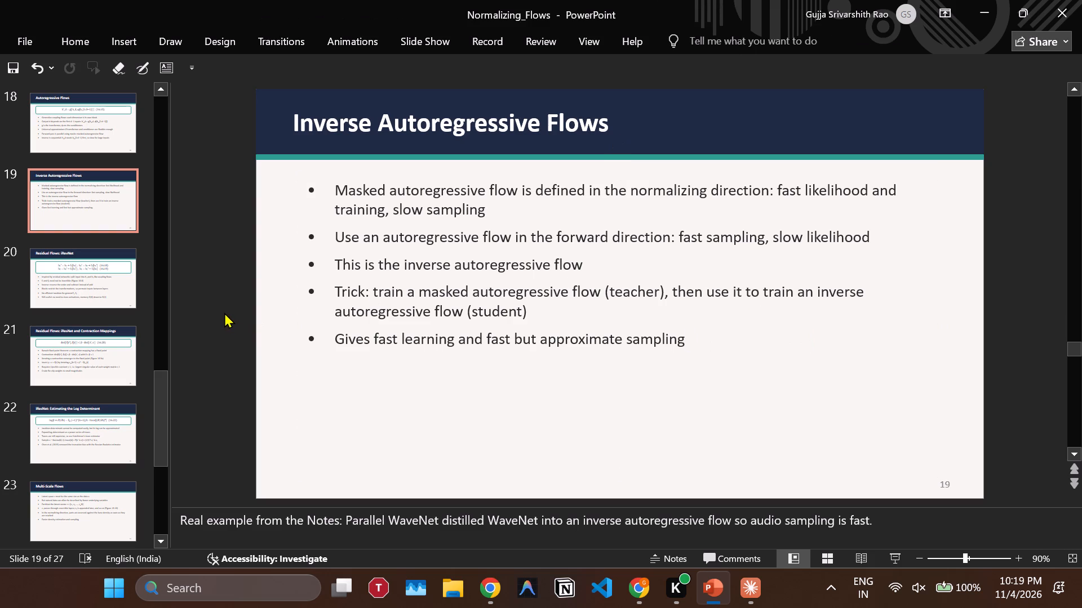
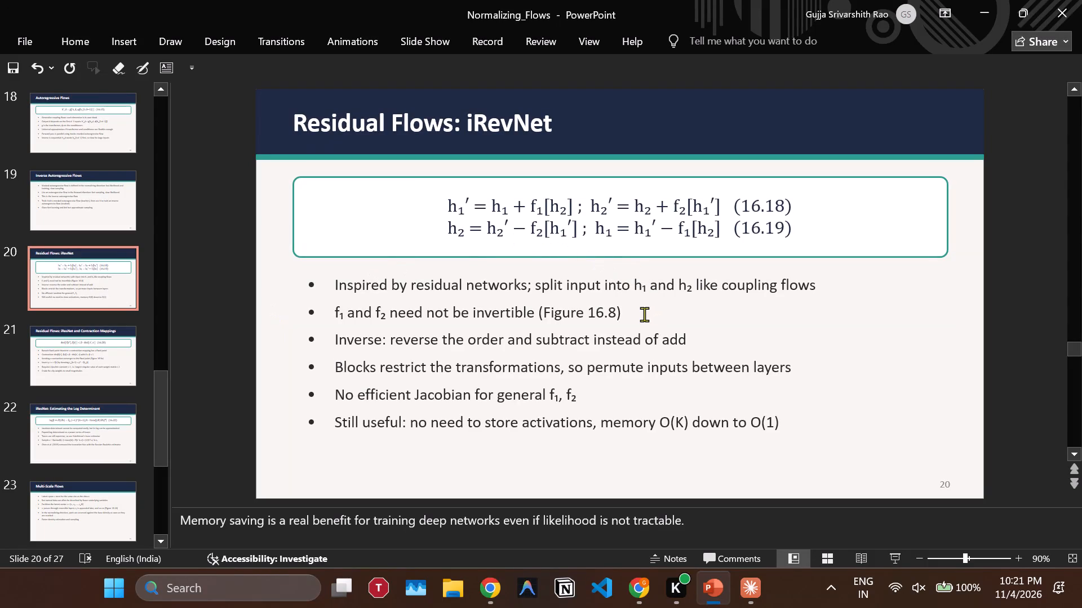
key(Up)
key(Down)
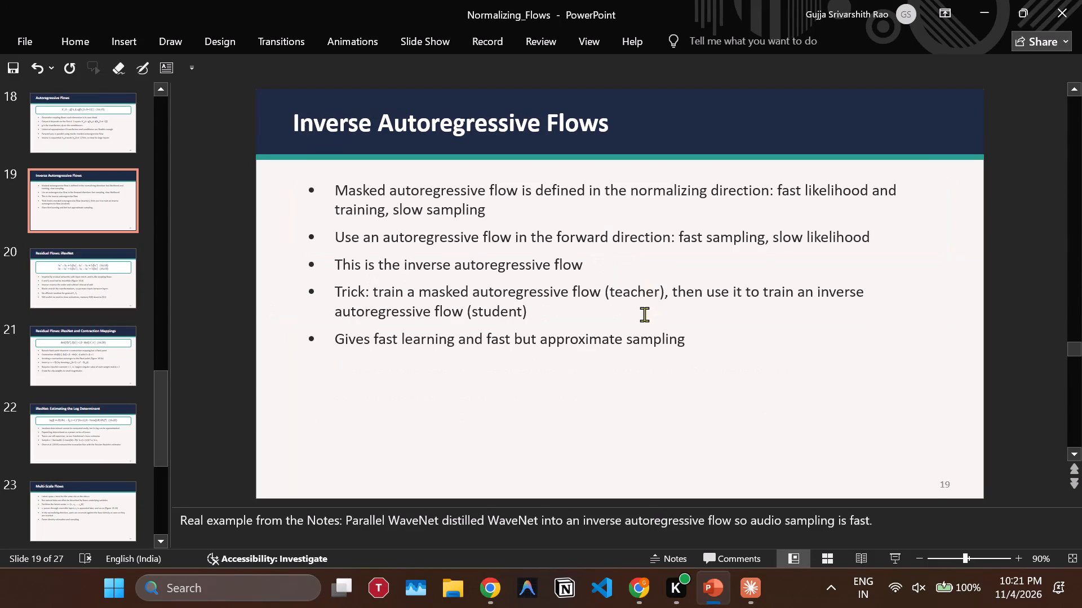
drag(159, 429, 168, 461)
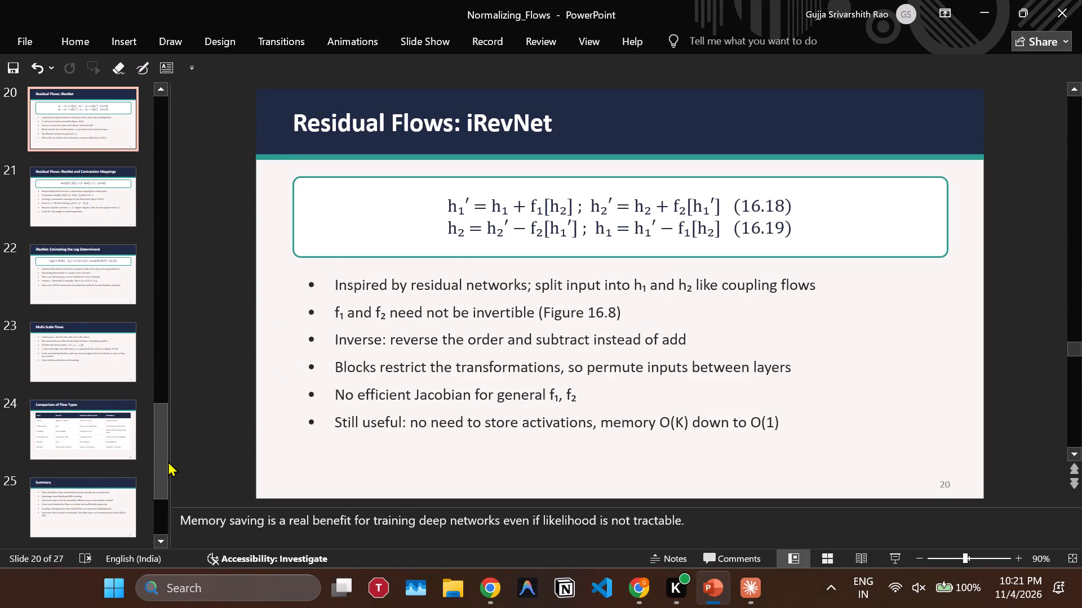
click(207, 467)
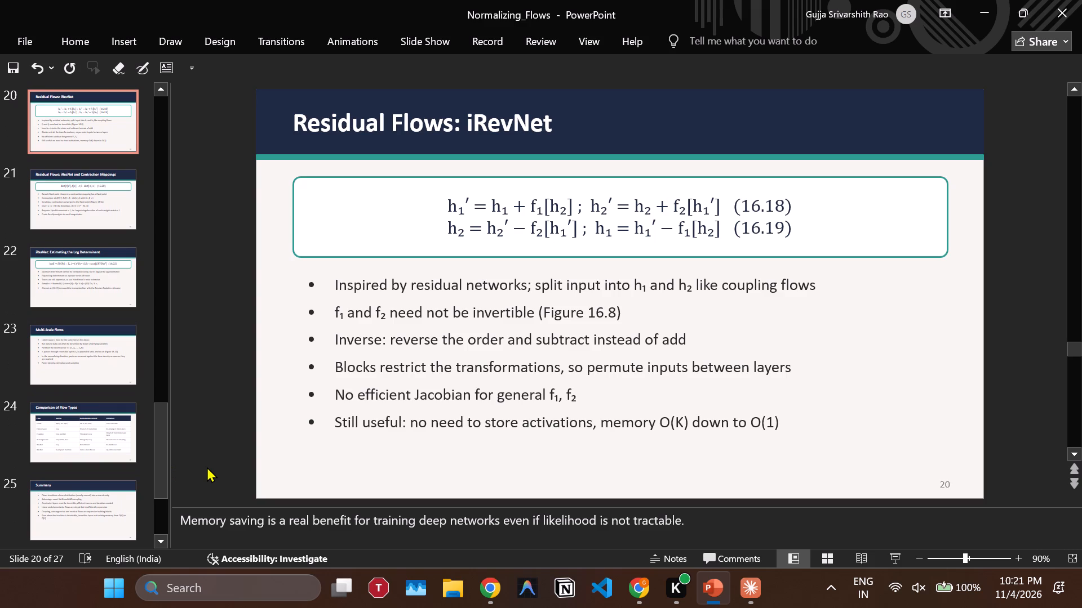